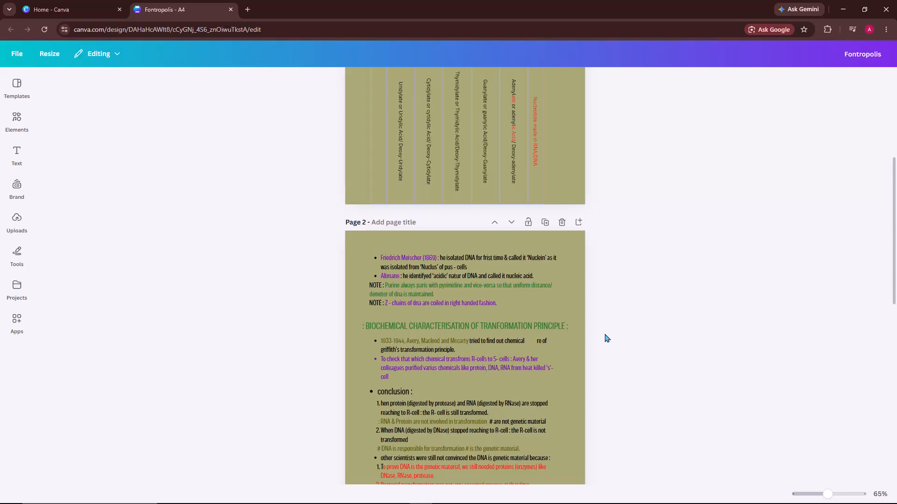
Start a new bullet point below the NOTE paragraph about cell growth in the Cell Cycle text on page 3.
scroll(583, 334, "down", 2)
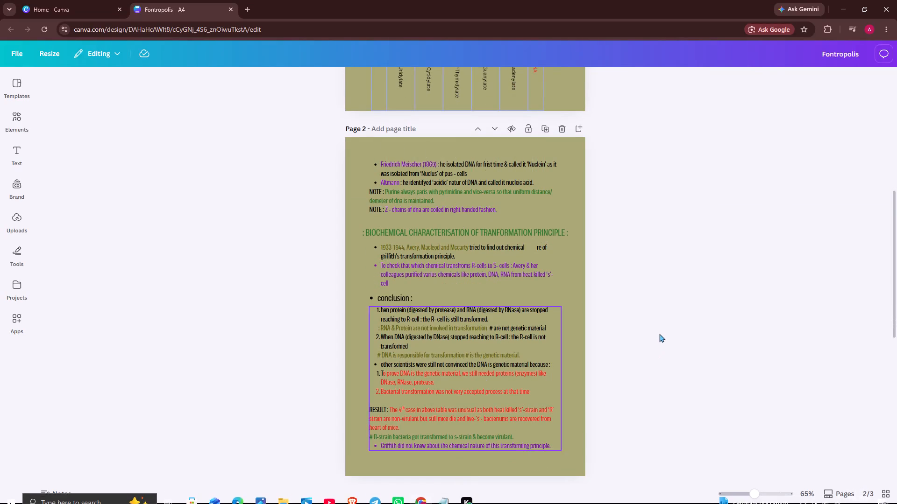
scroll(656, 330, "down", 9)
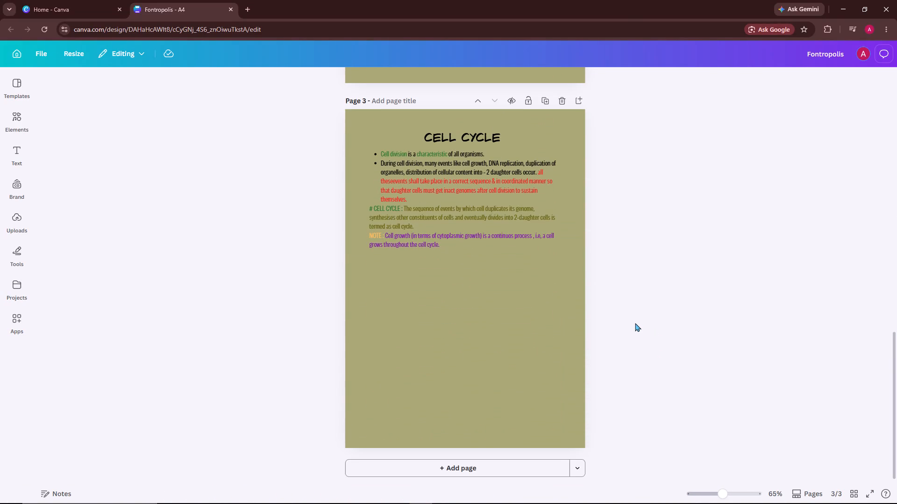
scroll(635, 323, "down", 2)
left_click(521, 283)
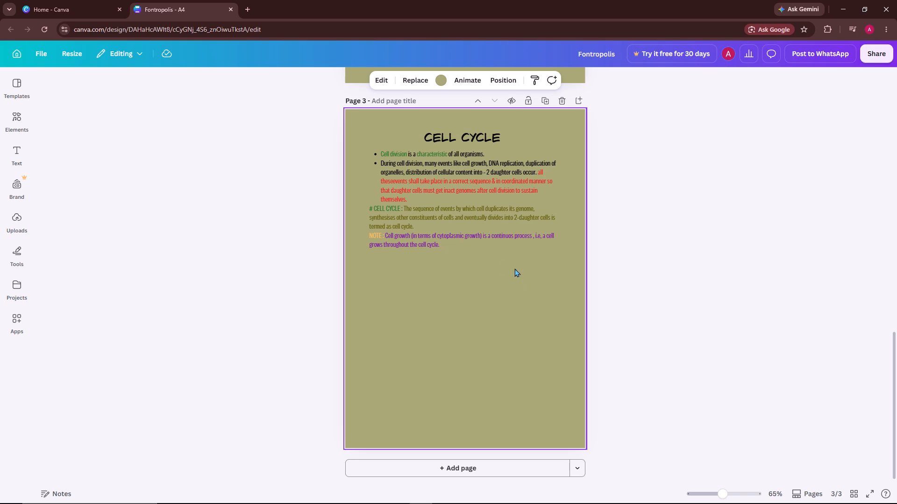
left_click(493, 259)
left_click(475, 243)
left_click(466, 244)
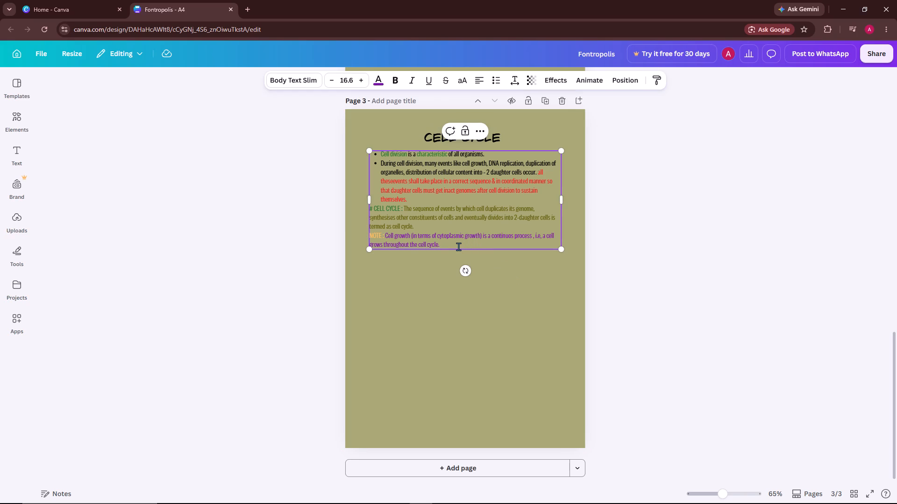
key("Return")
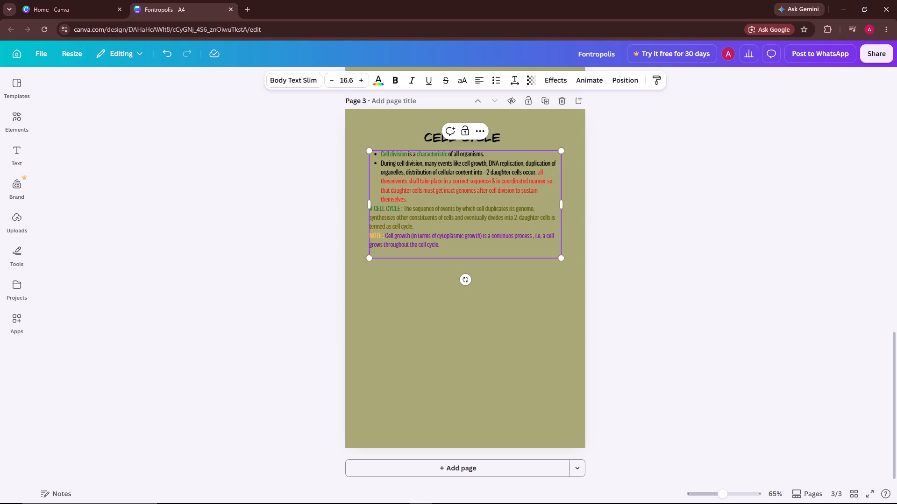
type("*")
key("space")
Begin the new bullet with the words "DNA replication / duplication".
type("DB")
key("BackSpace")
type("NA")
key("space")
type("re")
key("p")
type("lica")
type("tion")
key("space")
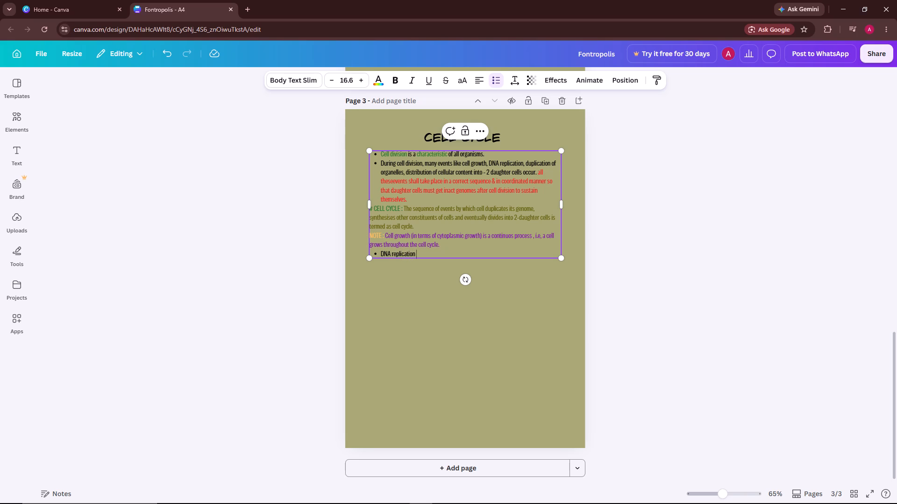
type("?")
key("BackSpace")
type("/")
key("space")
type("dup")
type("lica")
type("tion")
Continue the DNA replication bullet with "occur only during specific phase of cell cycle".
key("space")
type("oc")
type("cu")
type("r only during")
key("space")
type("s")
type("peci")
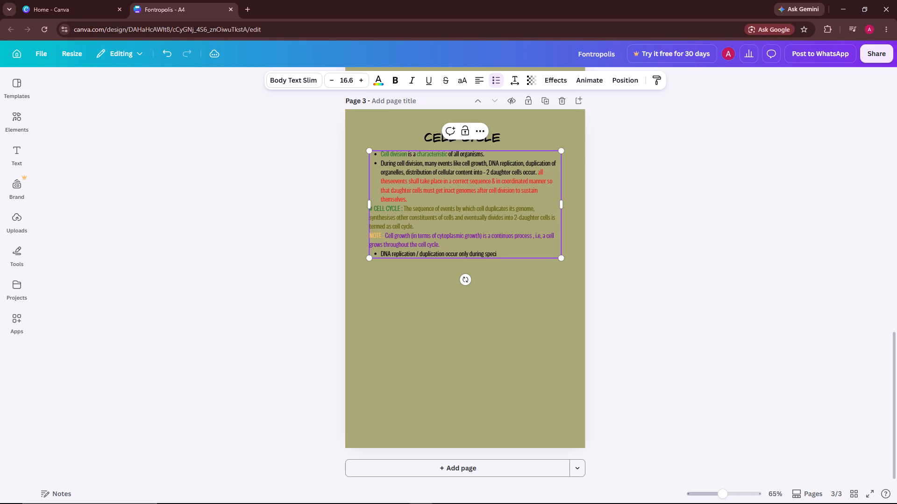
type("fic")
key("space")
type("phase")
key("space")
type("of")
key("space")
type("cell")
key("space")
type("c")
type("ycle")
Finish the DNA replication bullet with "i.e., S - phase or synthesis phase.".
key("space")
type("i.e")
type(".,")
key("space")
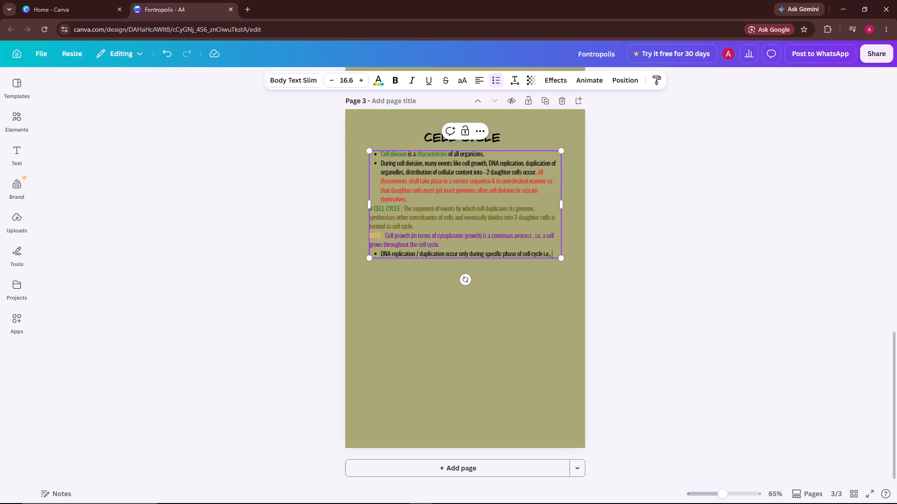
key("space")
type("-")
key("space")
type("pha")
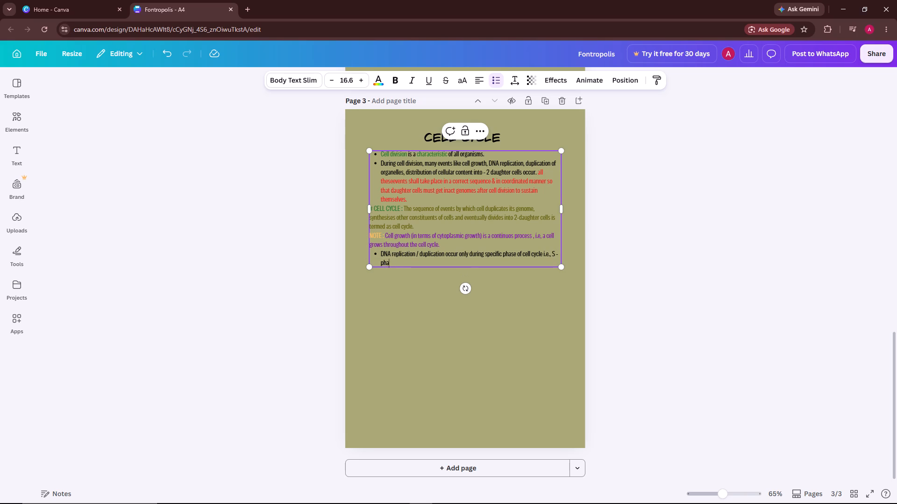
type("se or")
key("space")
type("sy")
type("nth")
type("esis")
key("space")
type("phase")
key("period")
Start a new bullet below the DNA replication bullet with the words "The replicated DNA is".
key("Return")
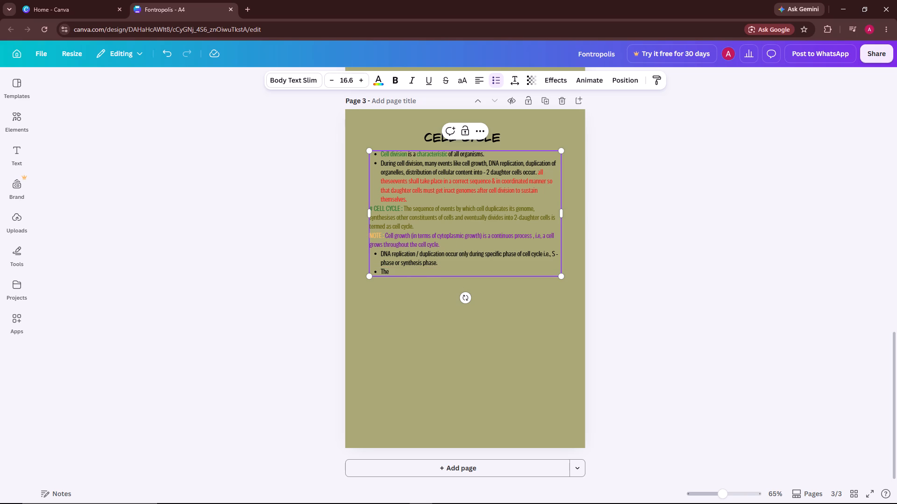
key("space")
type("re")
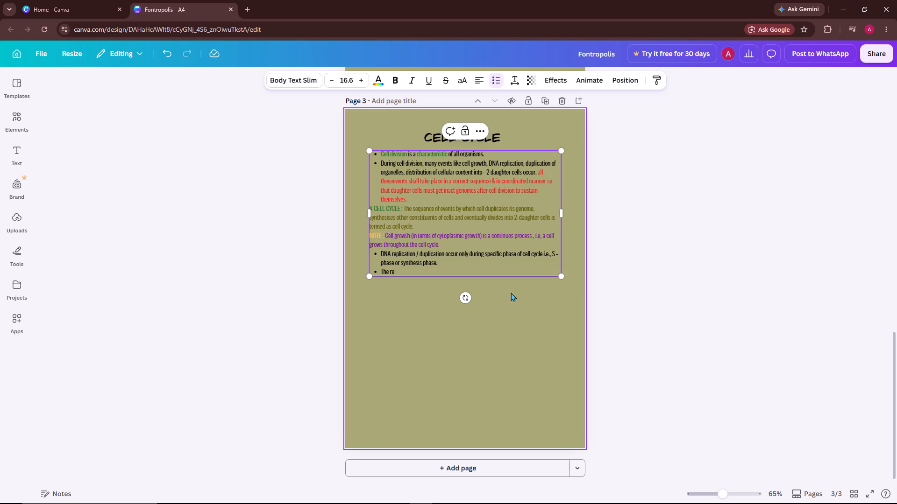
type("pli")
type("cat")
type("ed")
key("space")
type("DNA")
type("is")
Continue the replicated DNA bullet with "then distributed".
key("space")
type("then")
key("space")
type("di")
key("c")
key("BackSpace")
key("s")
type("tr")
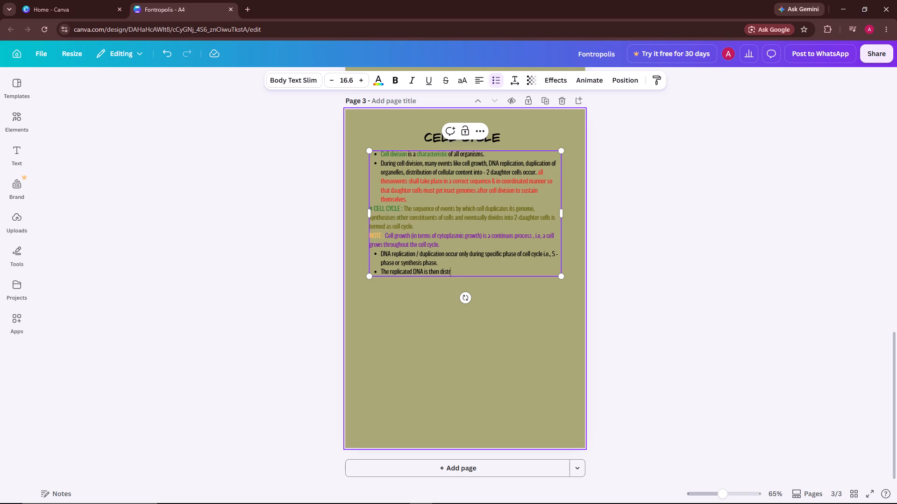
key("i")
type("bu")
type("ted")
key("space")
Finish the replicated DNA bullet with "equally among daughter cells.".
type("equ")
type("ally among")
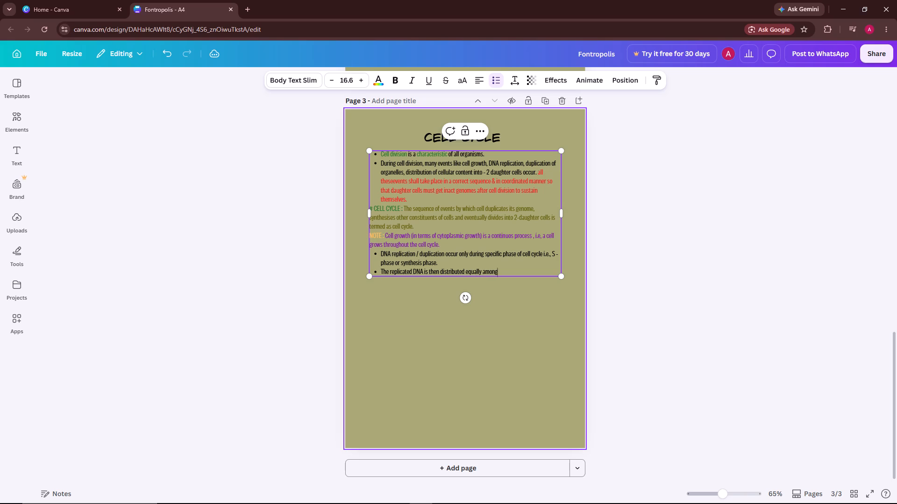
key("space")
type("dau")
type("ghter ce")
type("lls")
key("period")
Start another bullet below the replicated DNA bullet with the words "All theese of cell cycle are".
key("Return")
key("a")
type("ll thee")
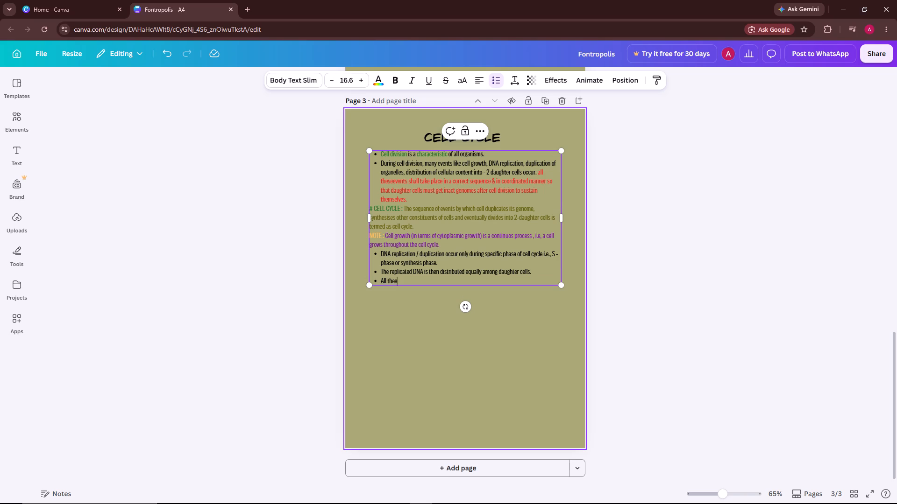
type("se")
key("space")
type("of cell")
key("space")
type("cycle are")
Finish the "All theese of cell cycle are" bullet with "under genetic control.".
key("space")
type("under")
key("space")
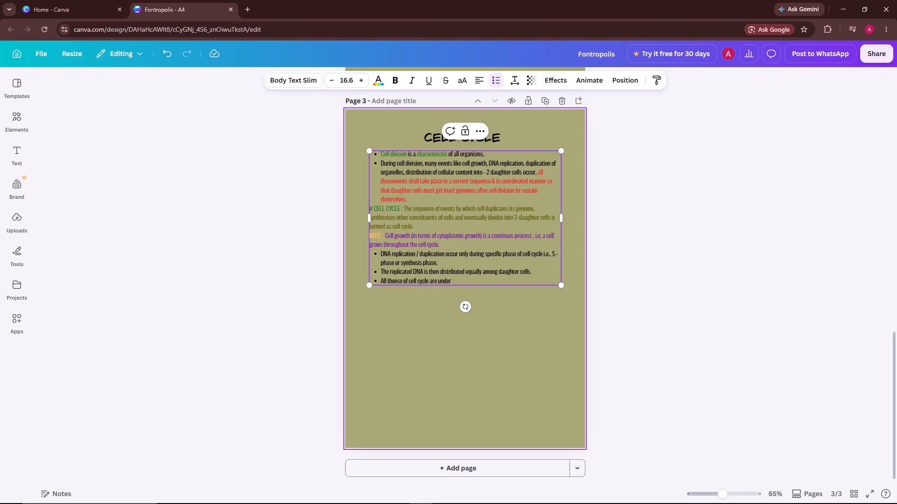
type("genetic")
key("space")
type("con")
type("trol")
key("period")
Add a new bullet below the genetic control bullet beginning "Duration of cell cyclee is variable".
key("Return")
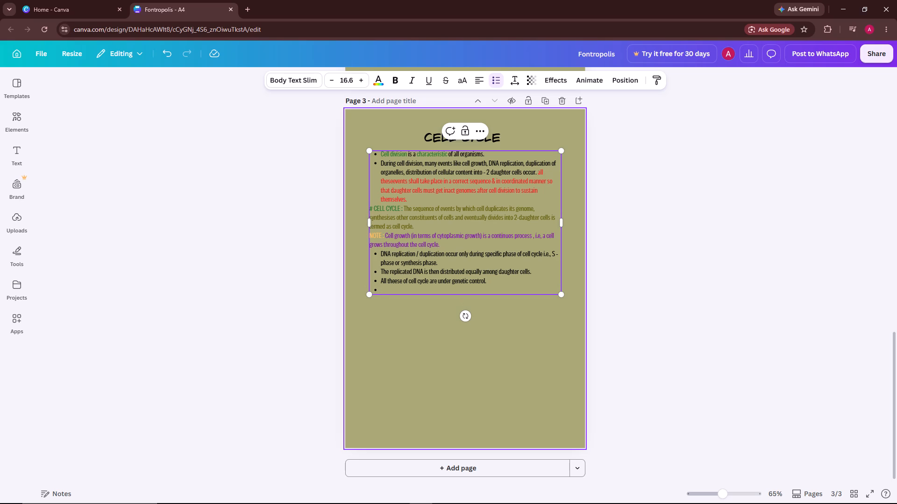
key("d")
key("u")
type("ra")
type("tion")
key("space")
type("of cell")
key("space")
type("cyclee")
key("space")
type("is")
key("space")
type("var")
type("iable")
Continue the cell cycle duration bullet with "in diffrent organisms".
key("space")
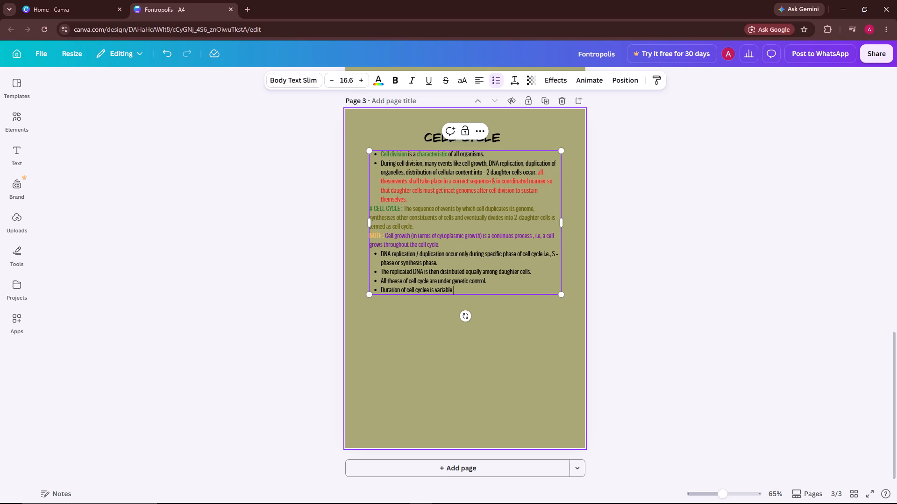
type("in")
key("space")
type("diff")
type("rent")
key("space")
type("orga")
type("nism")
type("s")
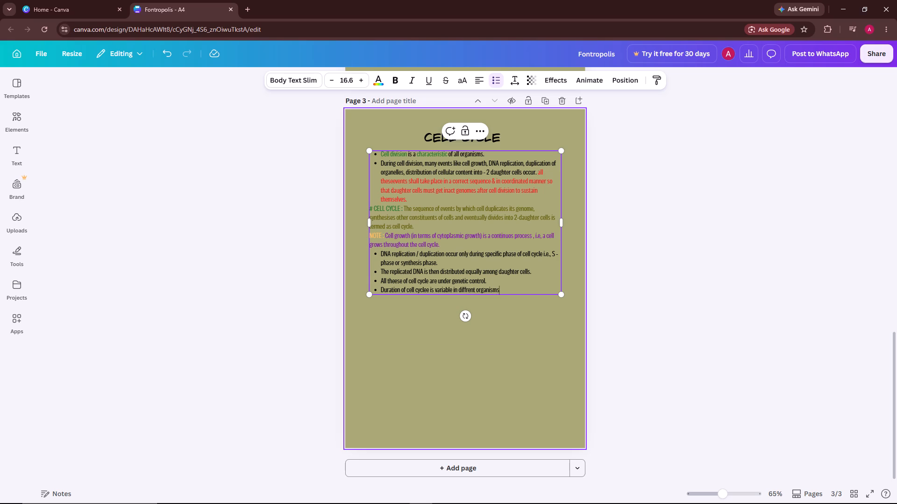
Finish the cell cycle duration bullet with "& different cells of an organism.".
key("space")
type("&")
key("space")
type("di")
type("ff")
type("ere")
type("nt cell")
type("s of an")
key("space")
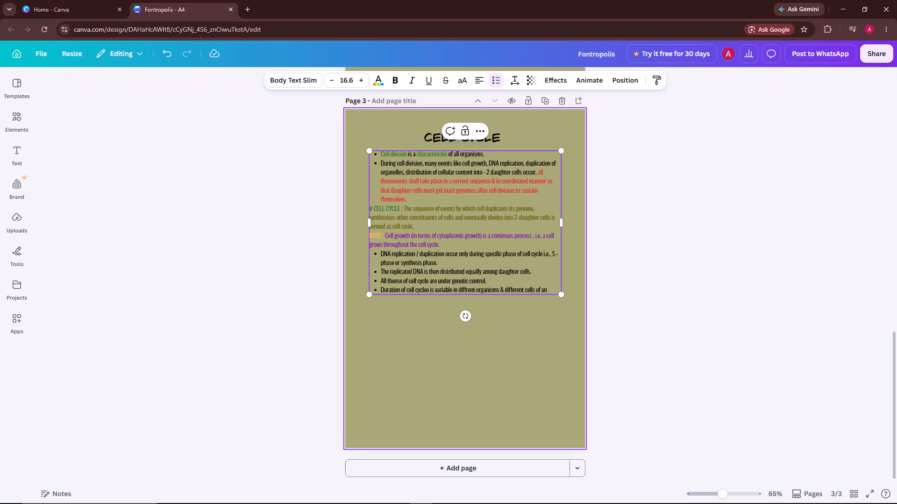
type("orga")
type("nis")
type("m.")
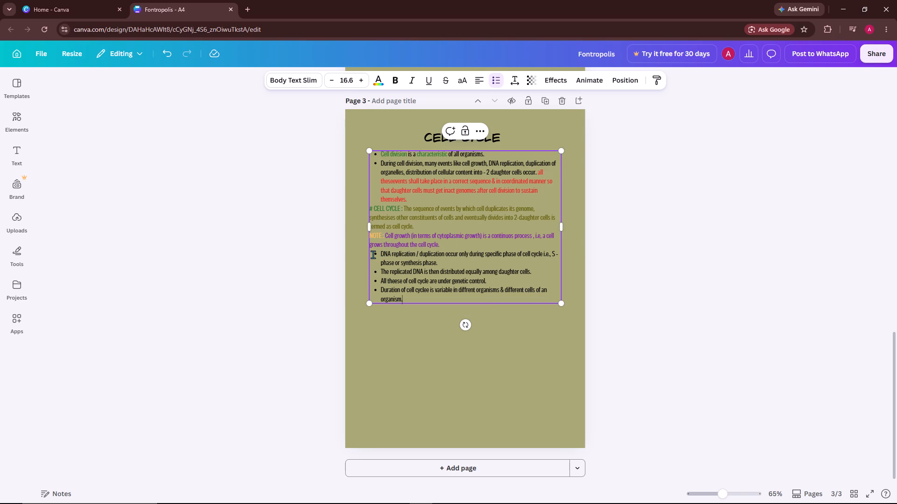
Colour the four bullets below the NOTE paragraph, from DNA replication to cell cycle duration, dark green.
left_click_drag(373, 254, 424, 301)
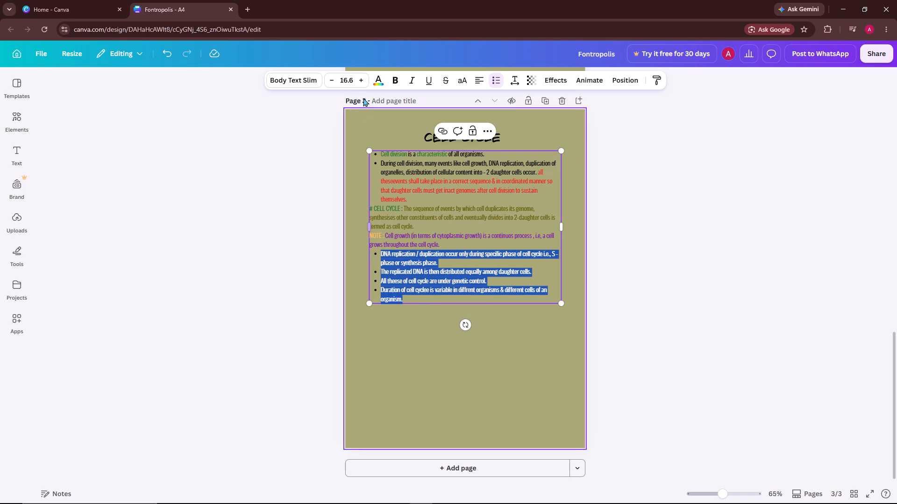
left_click(381, 81)
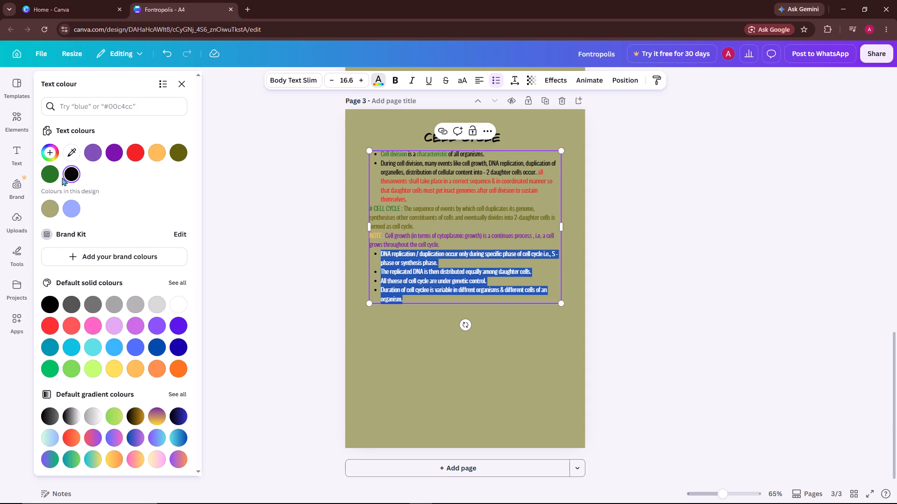
left_click(47, 178)
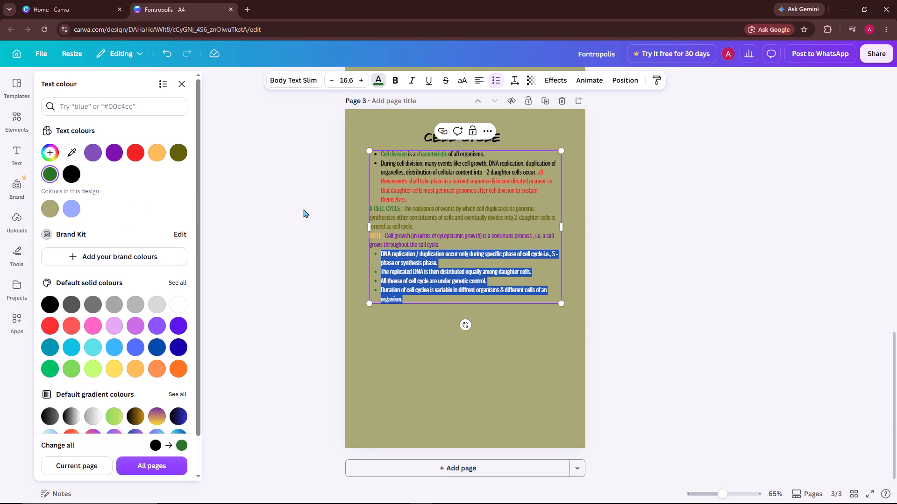
double_click(303, 209)
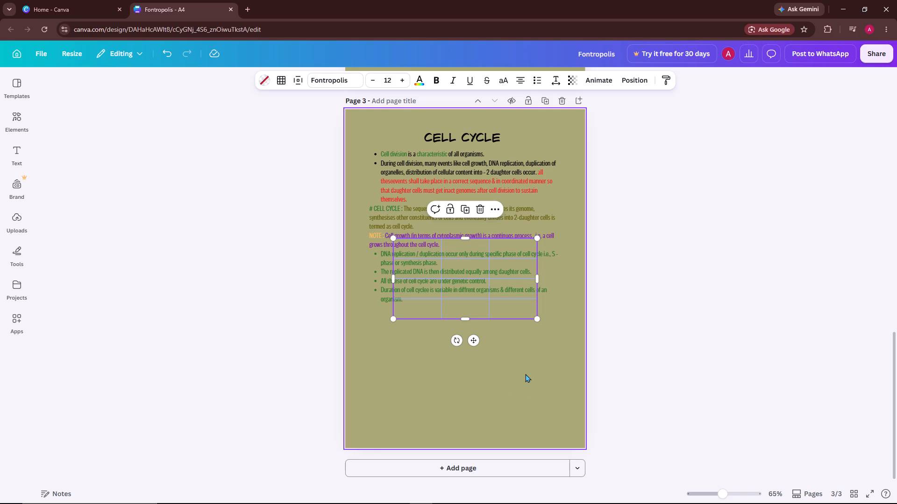
left_click(504, 353)
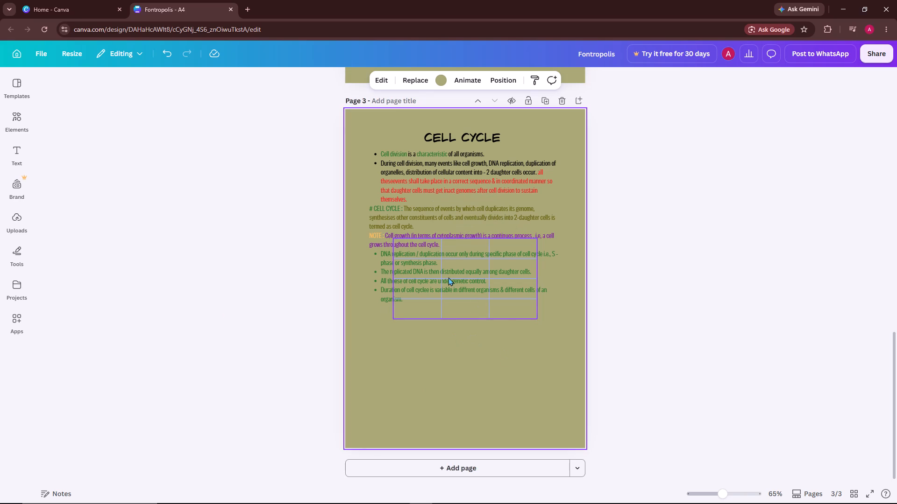
left_click_drag(456, 291, 458, 376)
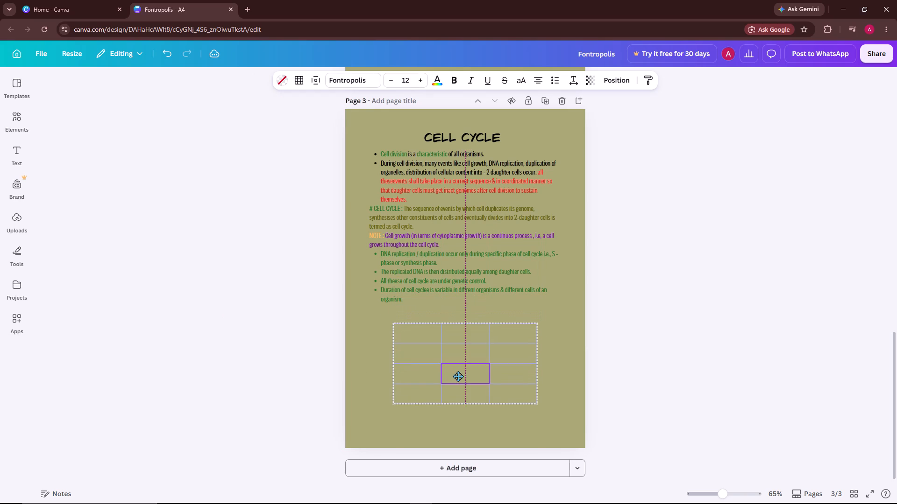
left_click_drag(458, 376, 455, 395)
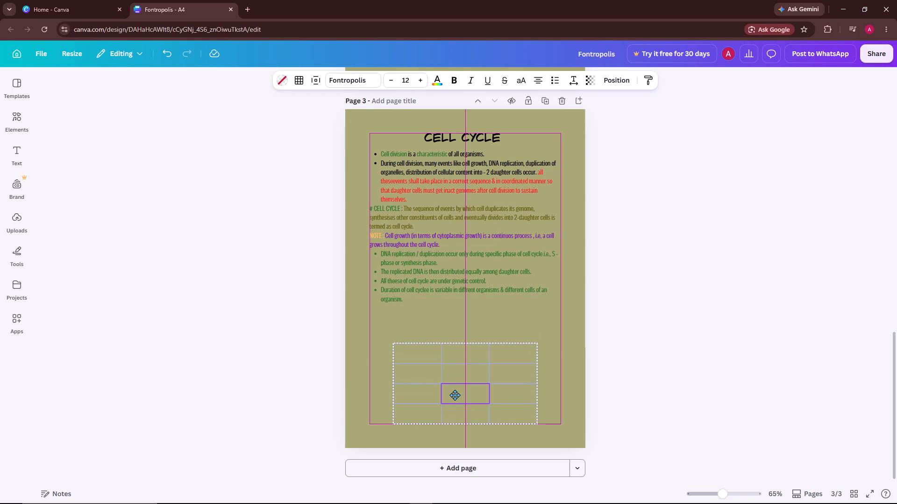
left_click_drag(455, 395, 462, 395)
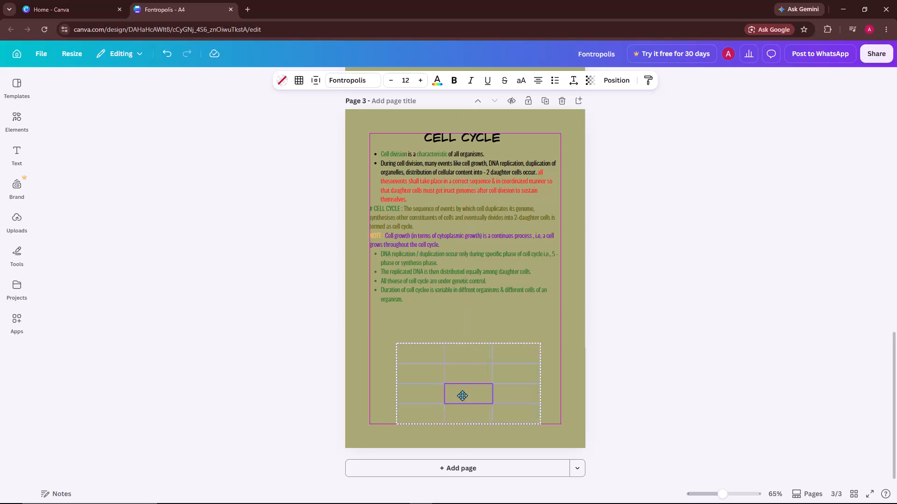
left_click_drag(462, 395, 462, 396)
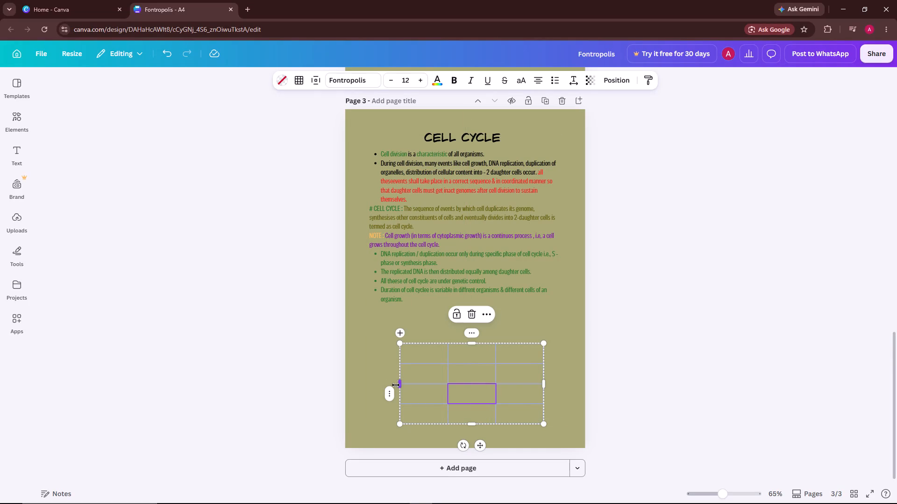
Widen the table on both sides to match the width of the notes text block above.
left_click_drag(396, 382, 370, 382)
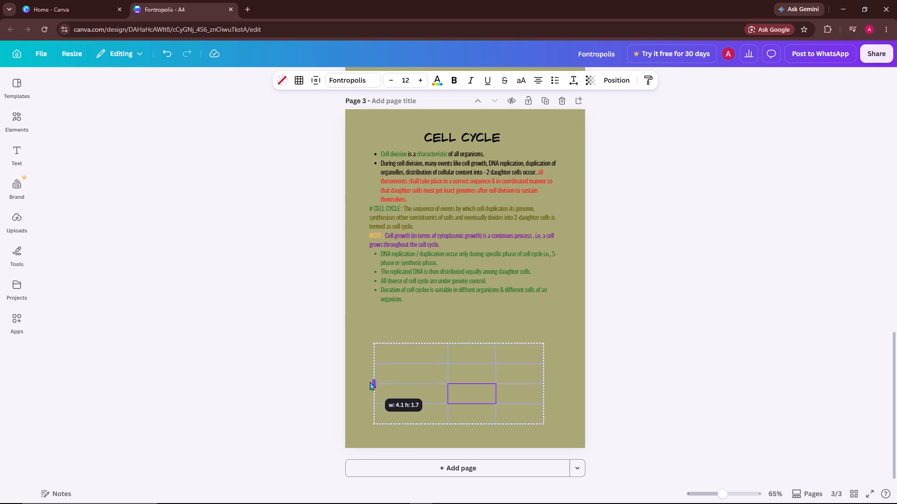
left_click_drag(370, 382, 367, 383)
left_click_drag(545, 388, 562, 381)
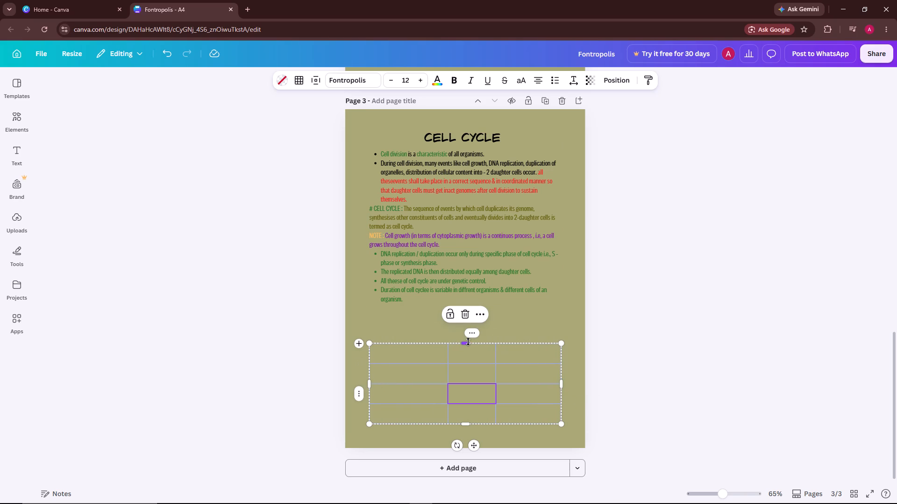
left_click(540, 298)
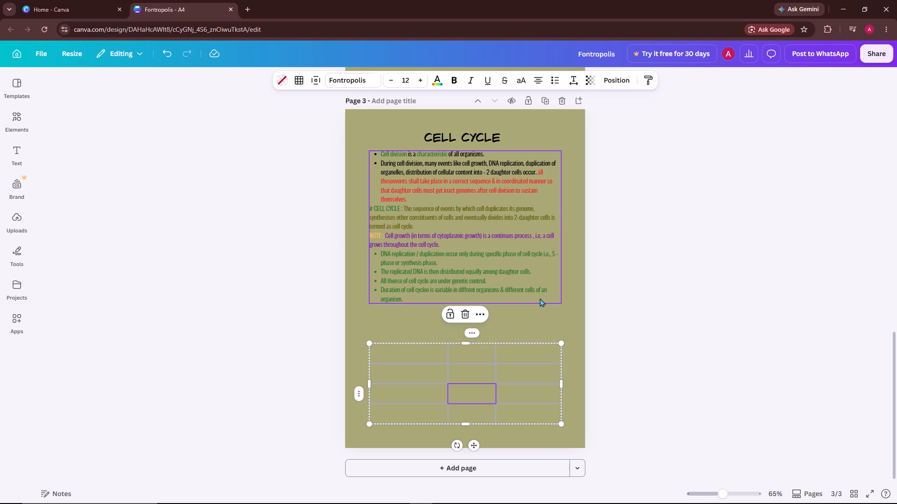
Delete one column from the table, leaving two columns.
left_click(496, 355)
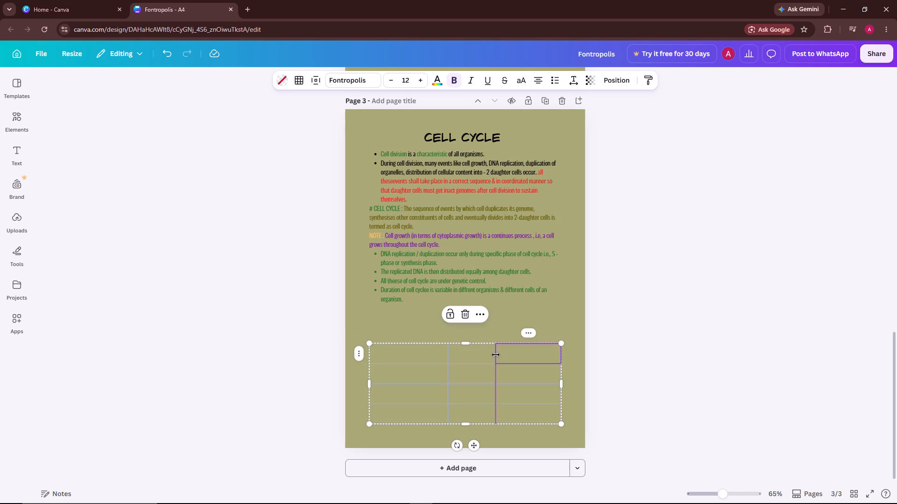
left_click(451, 357)
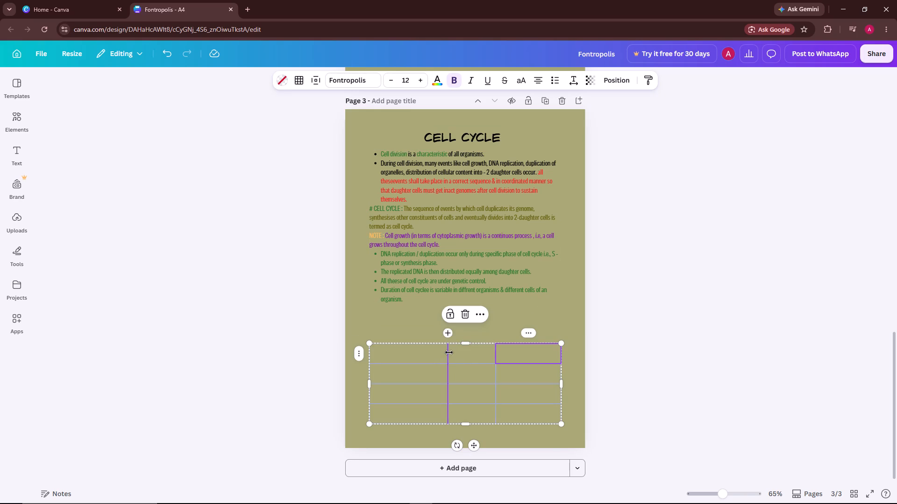
left_click(449, 352)
right_click(448, 352)
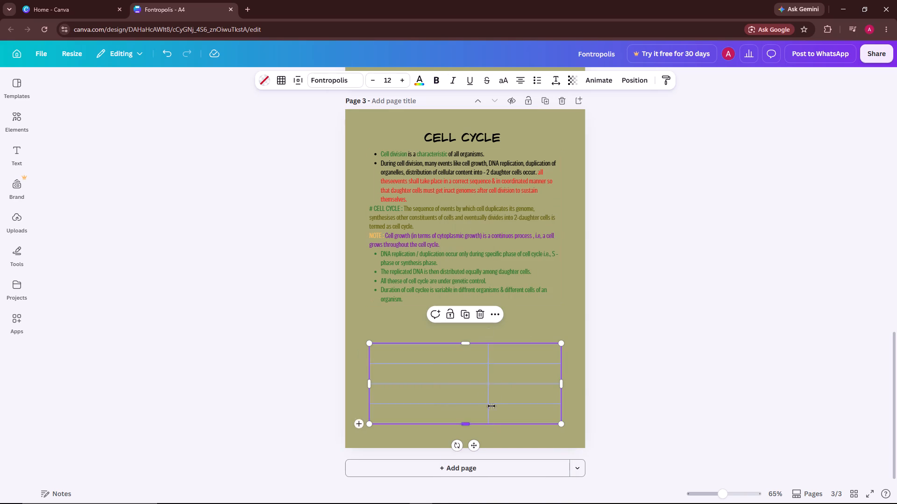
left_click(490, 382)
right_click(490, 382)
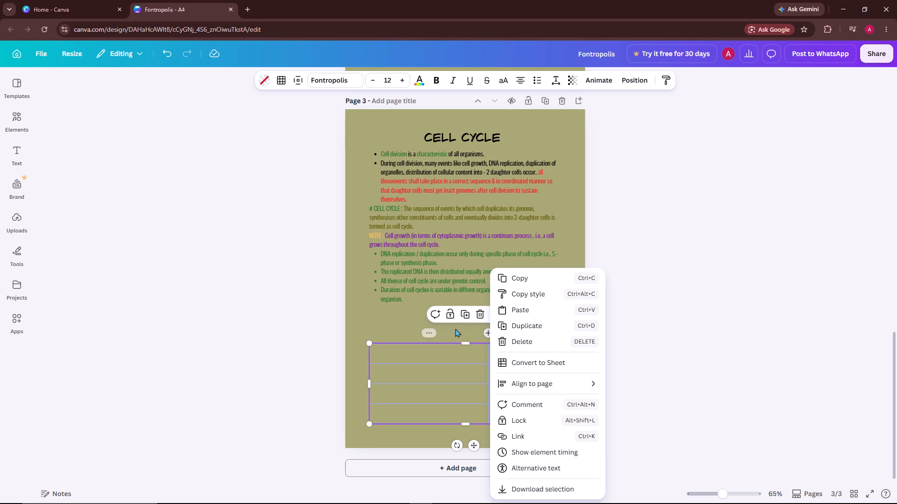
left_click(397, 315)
Move the divider between the table's two columns to the middle so both columns are equally wide.
left_click_drag(489, 380, 518, 380)
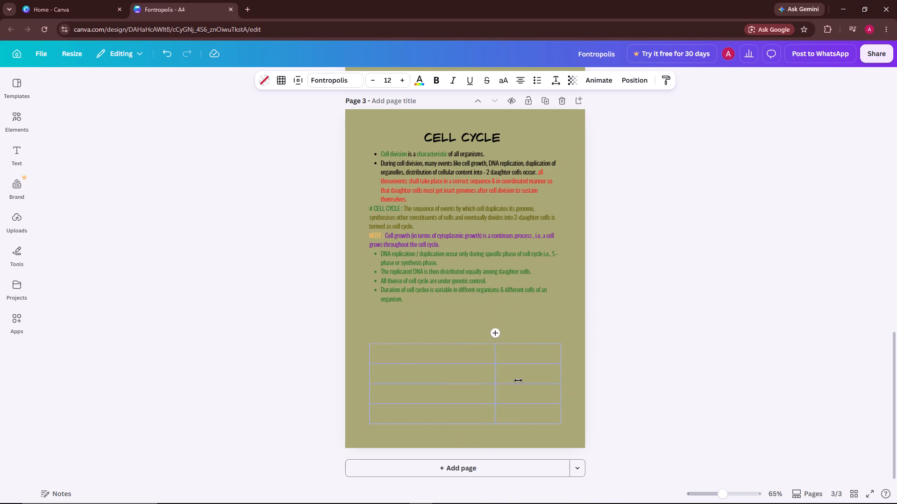
left_click_drag(518, 380, 569, 378)
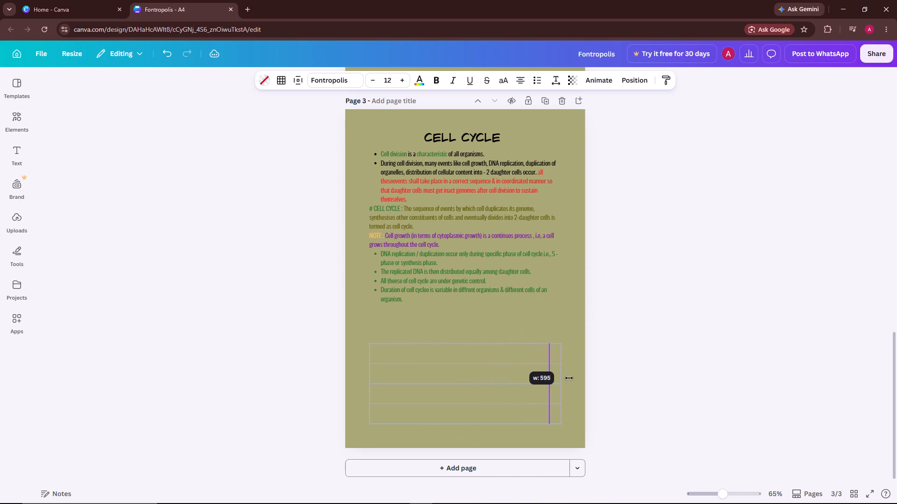
left_click_drag(569, 378, 201, 375)
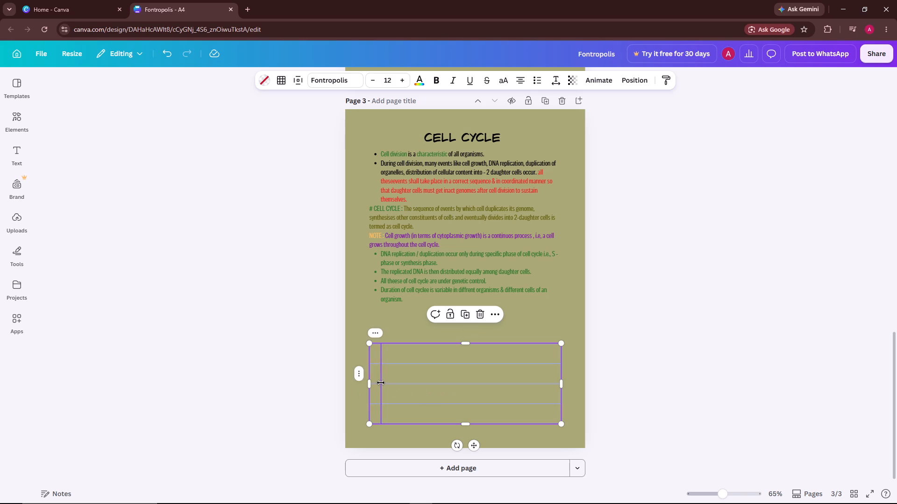
left_click_drag(381, 382, 470, 399)
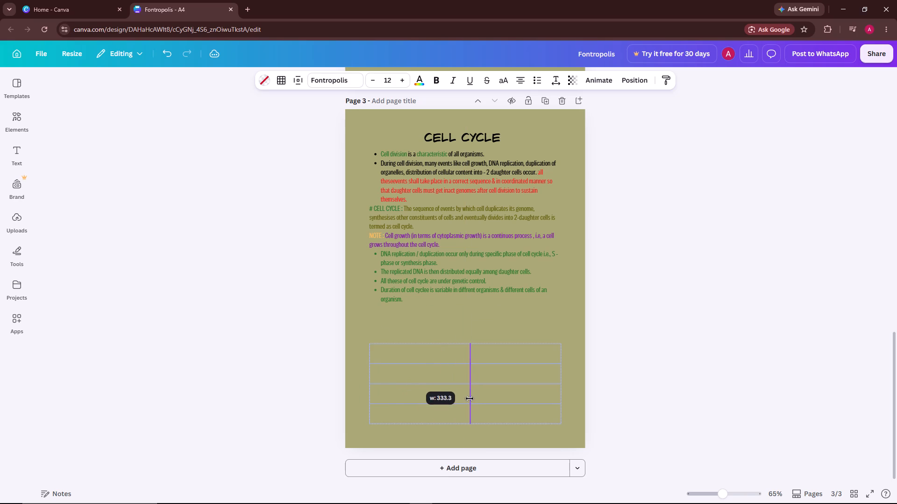
left_click_drag(470, 399, 466, 404)
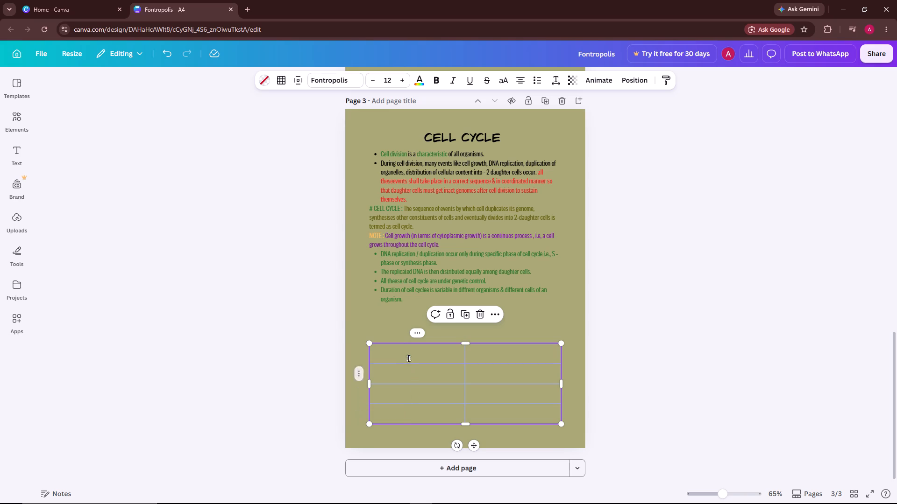
Enter "typical human cell in culture" in the first column of the table's top row.
left_click(408, 356)
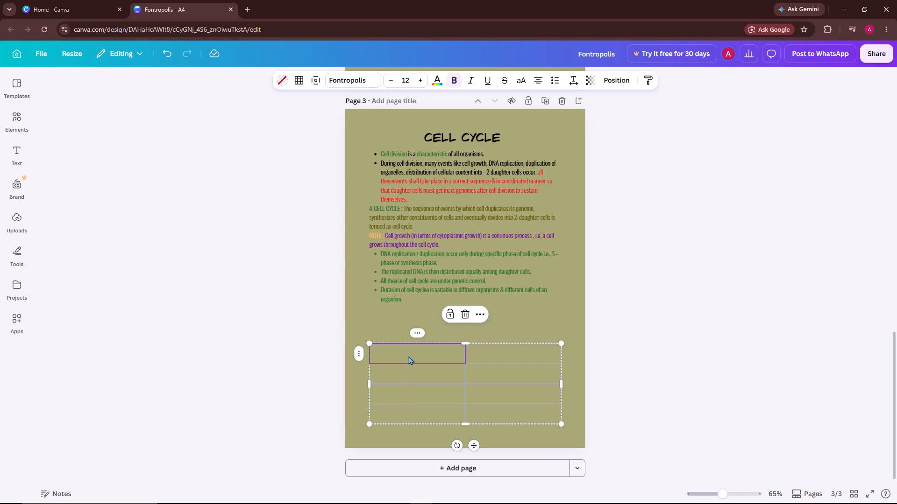
key("t")
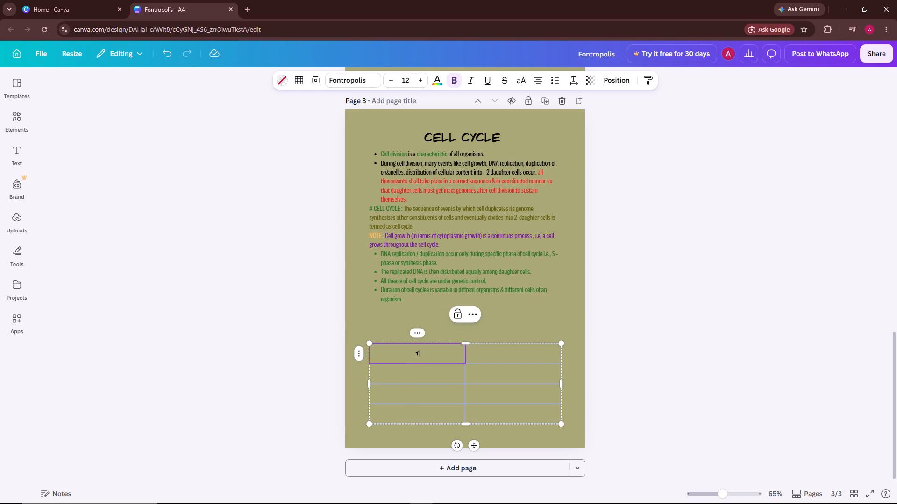
key("y")
type("pi")
type("cal")
key("space")
type("human")
key("space")
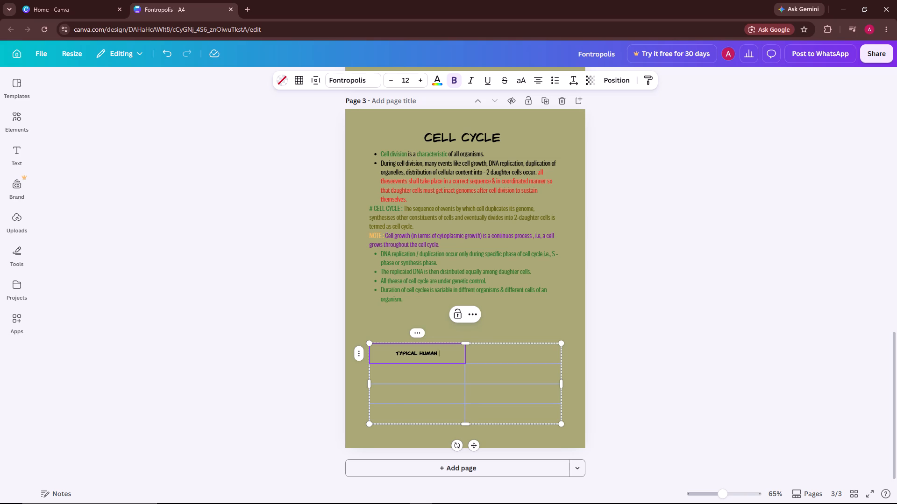
type("cell")
key("space")
type("im")
key("BackSpace")
type("n")
key("space")
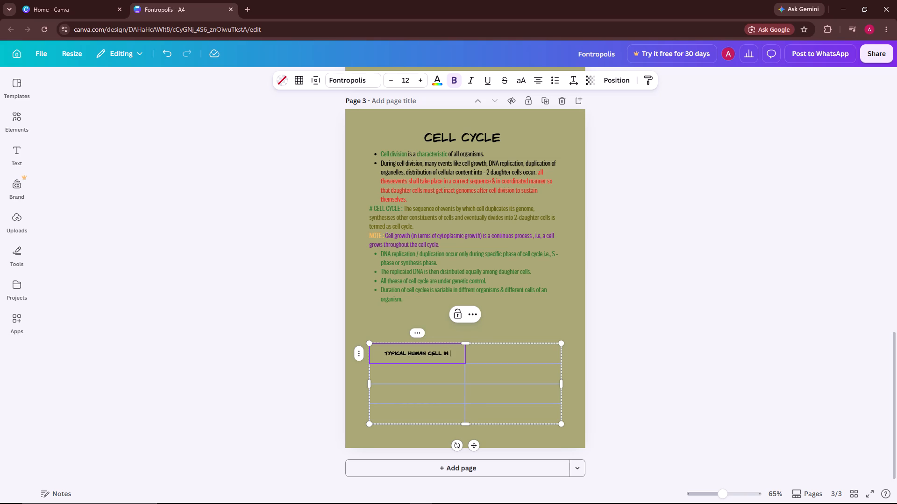
type("culture")
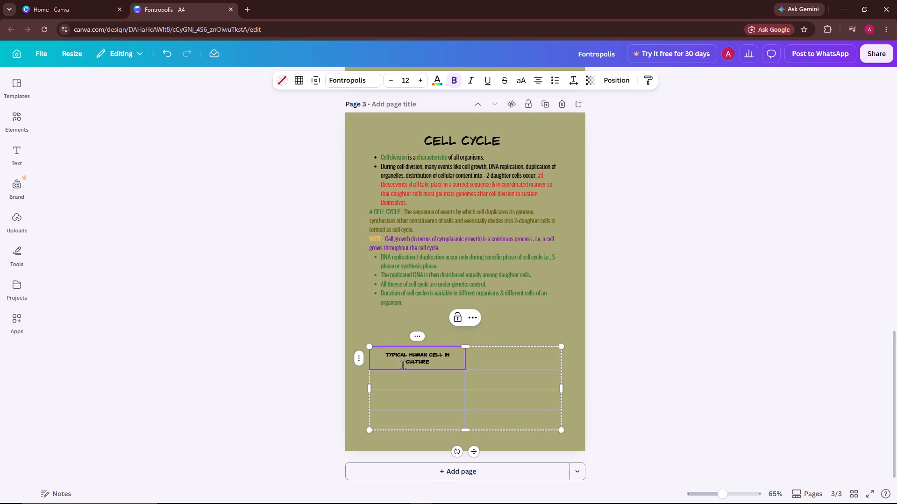
Colour the words "human cell in culture" in the table's first cell red.
left_click_drag(411, 354, 412, 354)
left_click_drag(412, 354, 429, 363)
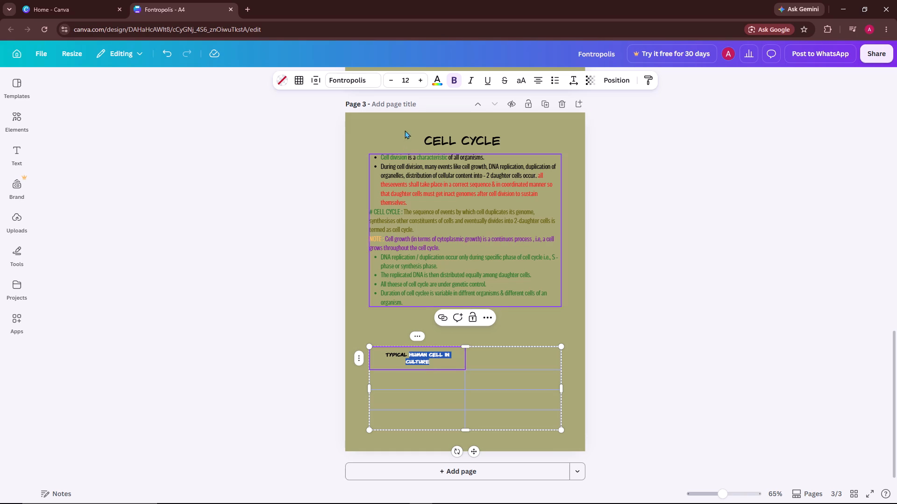
left_click(433, 82)
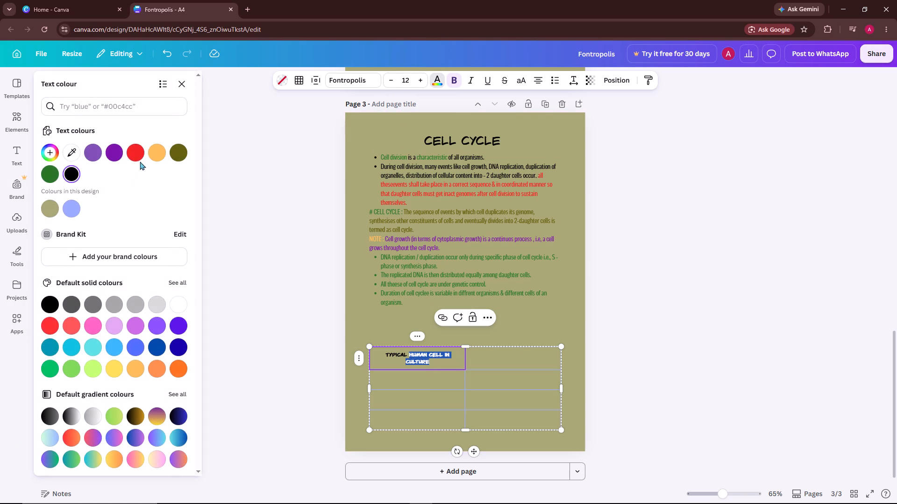
left_click(140, 157)
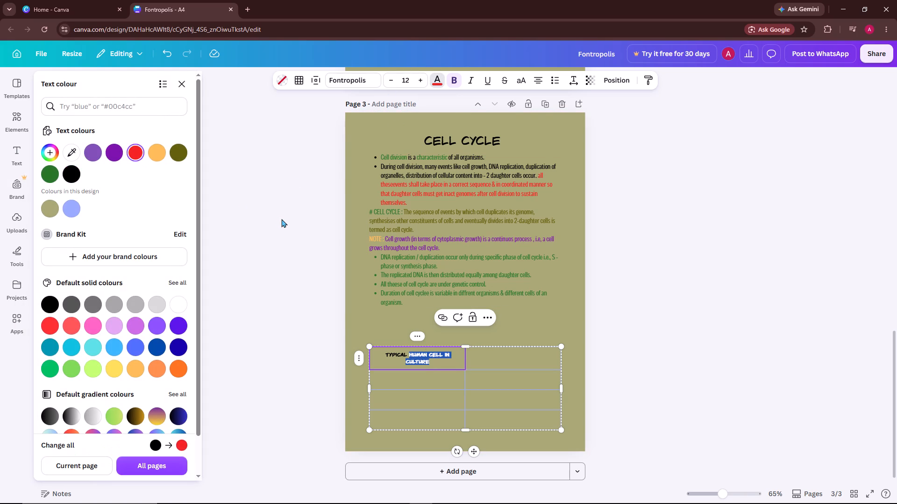
left_click(281, 219)
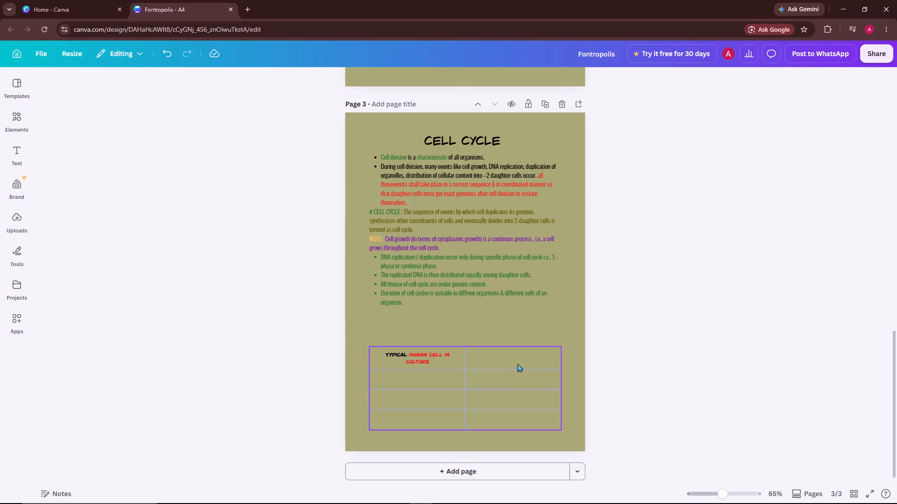
Enter "24 hours" in the second column of the table's top row.
left_click(493, 349)
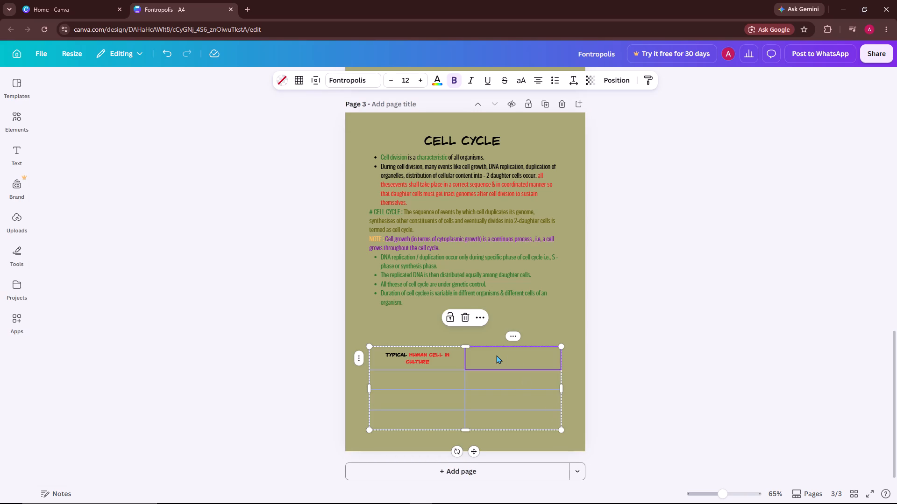
type("24")
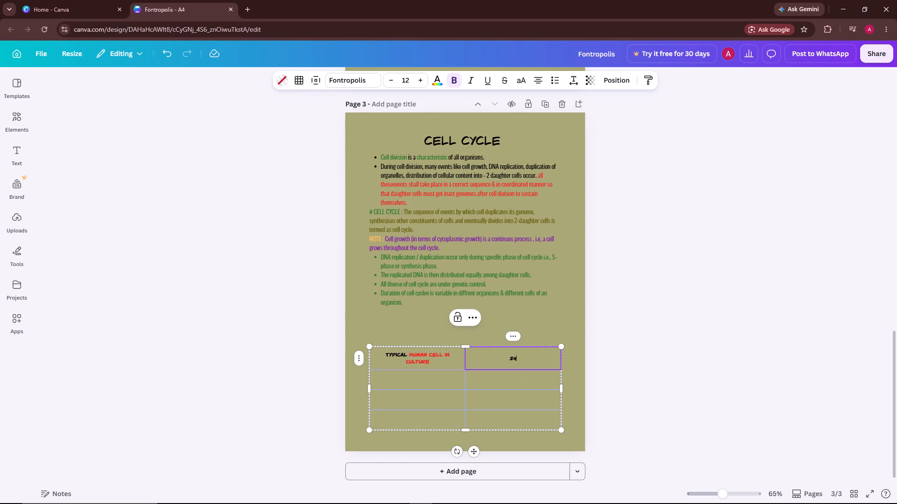
key("space")
type("hour")
key("s")
Colour the "24 hours" text in the table purple, using the design's text colour #7d13af.
left_click_drag(497, 359, 530, 355)
left_click(438, 83)
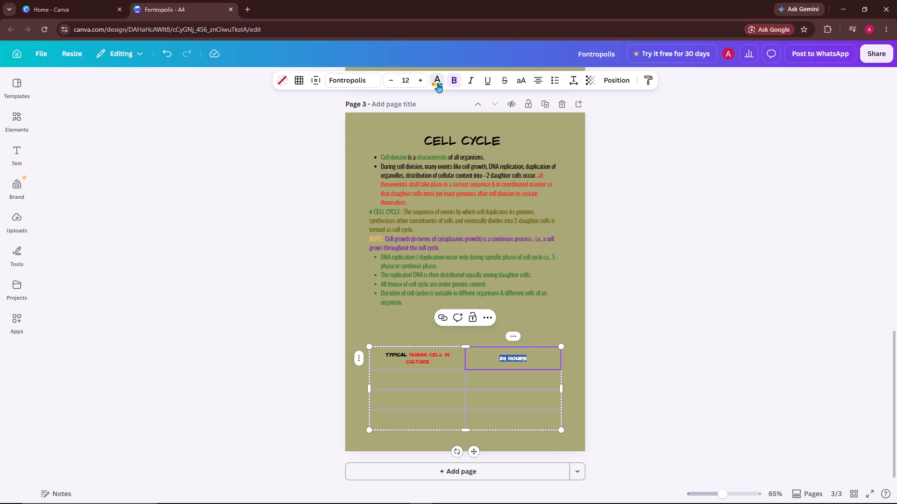
left_click(111, 150)
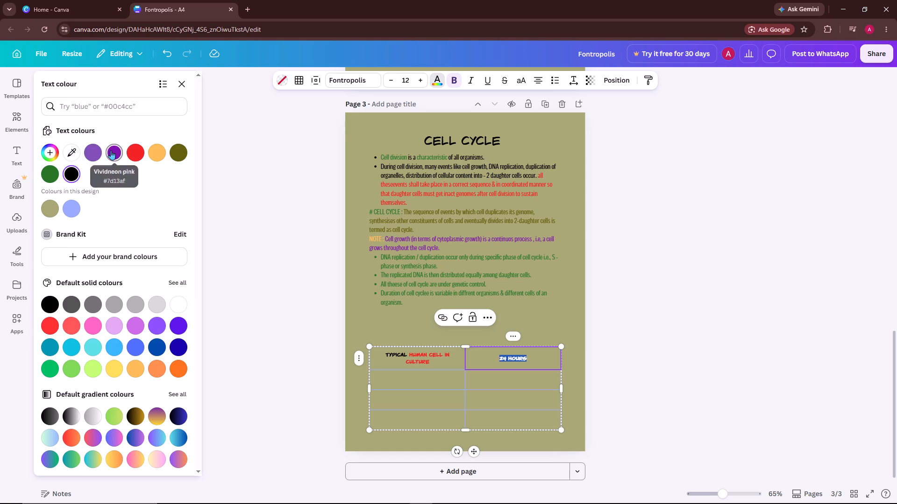
double_click(261, 200)
Fill the table's second row with "yest" in the first column and "90 minuts" in the second.
left_click(421, 378)
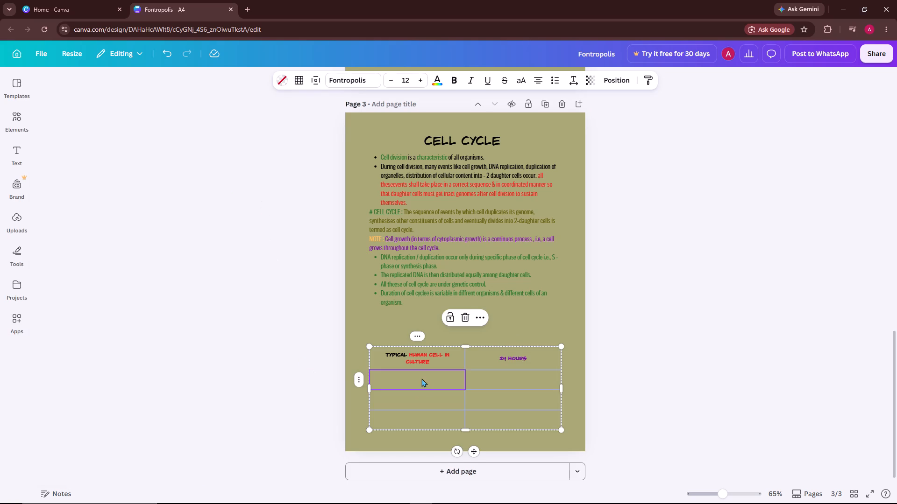
type("yest")
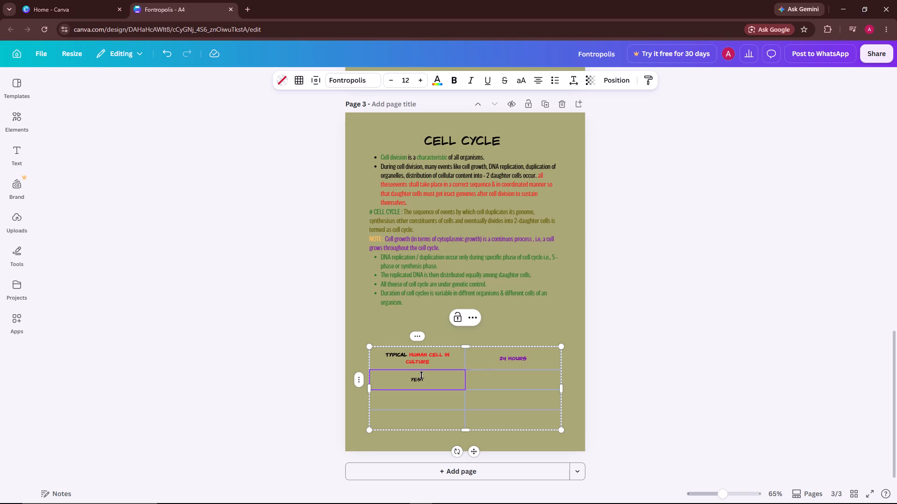
left_click(498, 385)
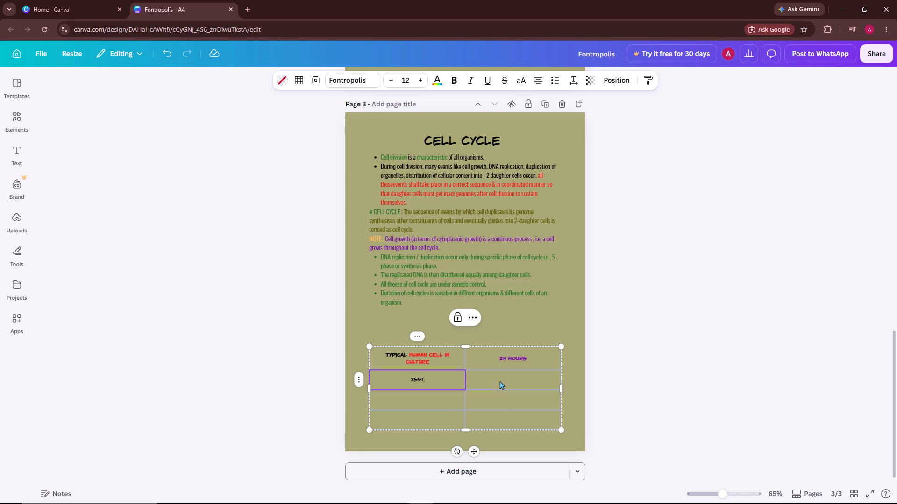
left_click(499, 379)
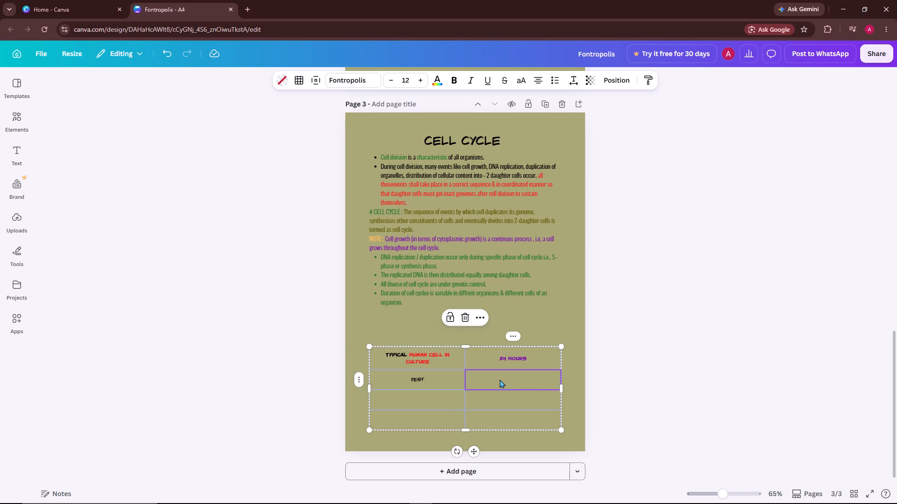
type("90")
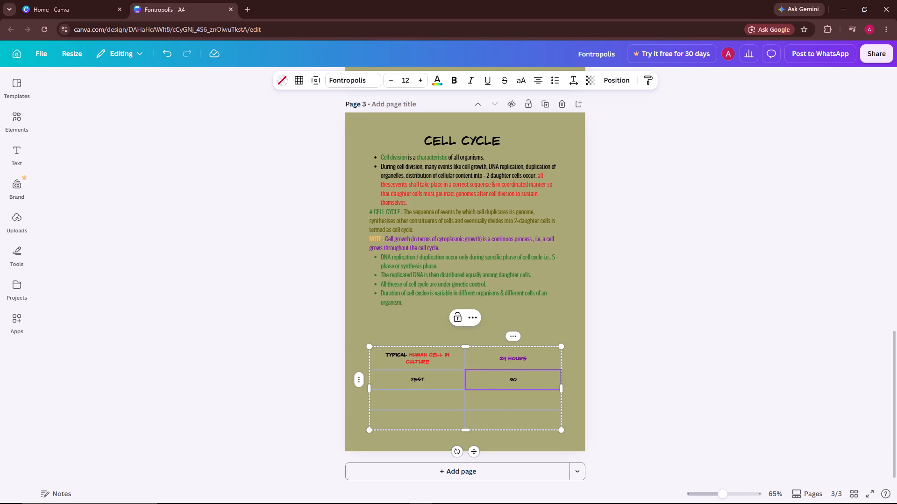
key("space")
type("min")
type("ut")
key("s")
Fill the table's third row with "e.coli" in the first column and "20minutes" in the second.
left_click(406, 400)
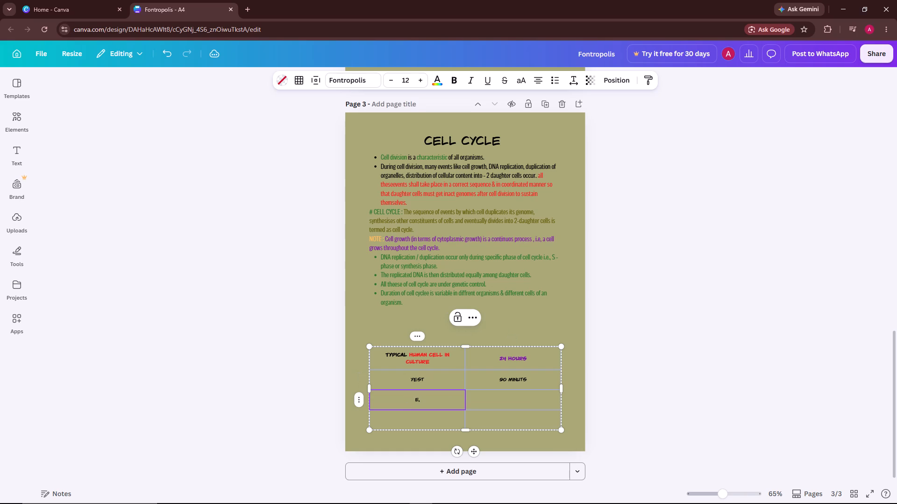
key("BackSpace")
key("period")
type("col")
key("i")
left_click(509, 399)
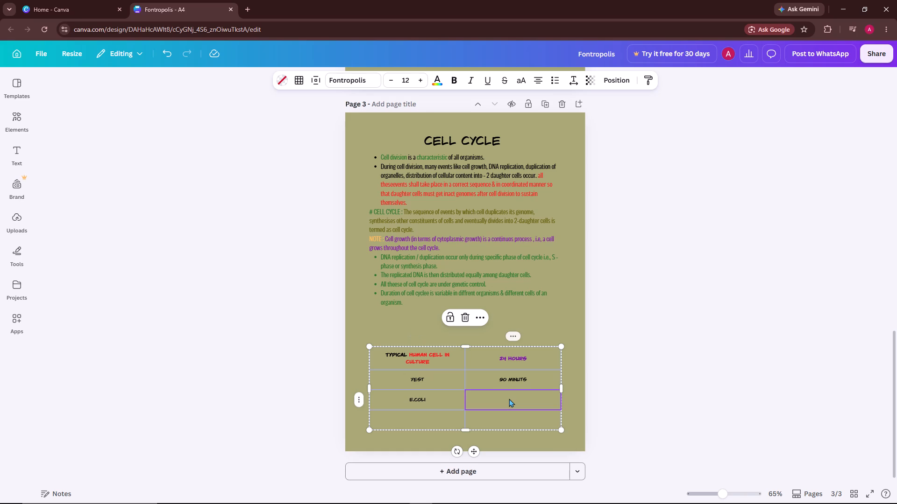
type("20")
type("minuts")
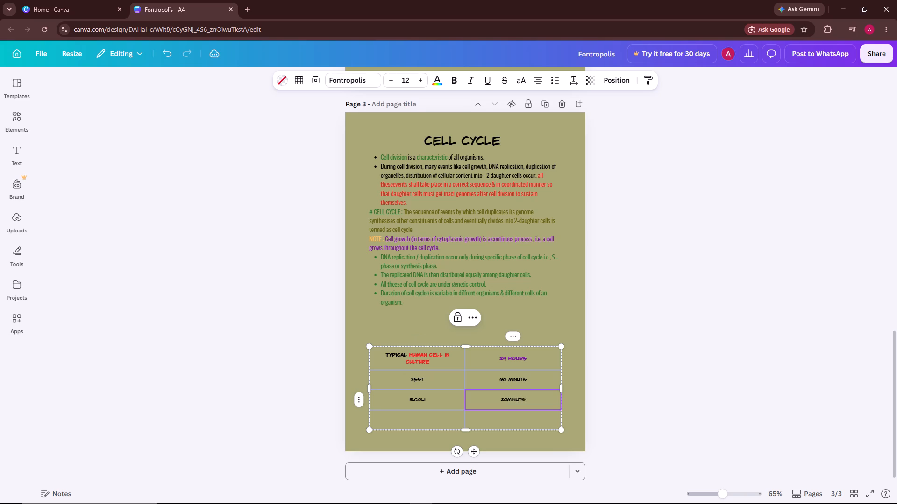
key("BackSpace")
type("es")
Enter "adult heart cells, nerve cells" in the first column of the table's bottom row.
left_click(422, 424)
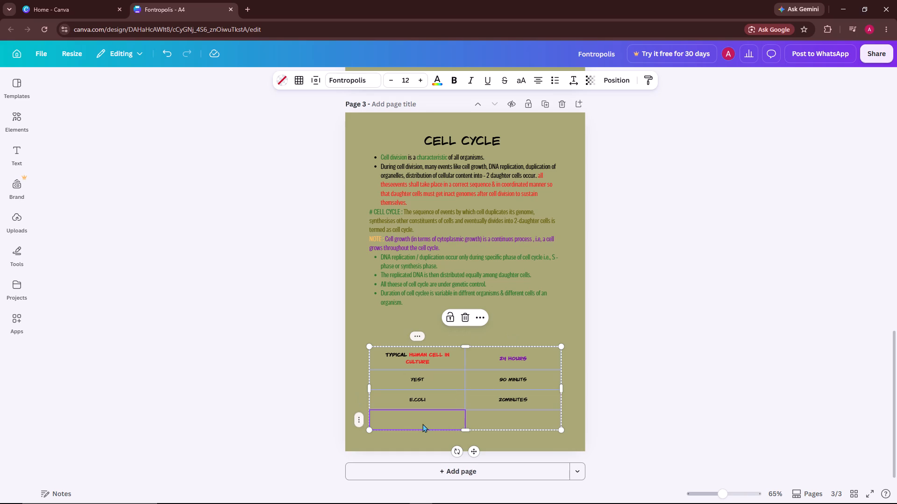
key("a")
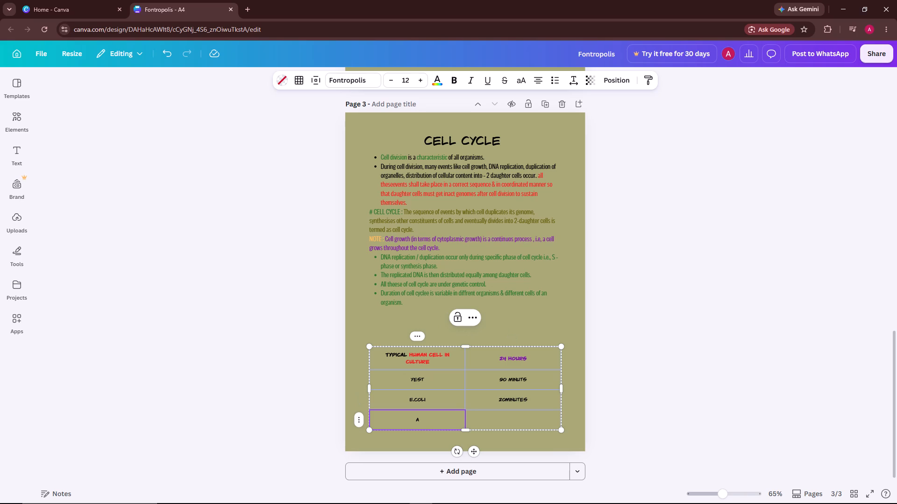
key("d")
key("u")
type("lt heart")
key("space")
type("ce")
type("lls")
key("period")
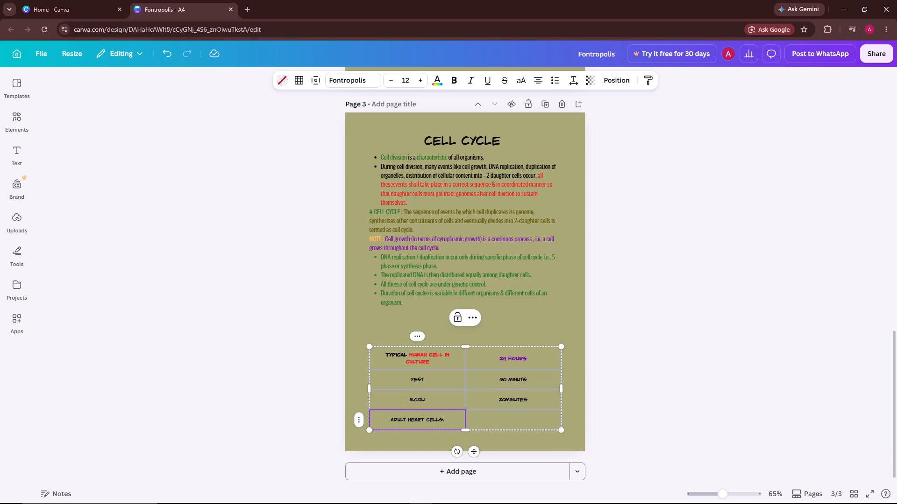
key("space")
key("BackSpace")
key("BackSpace")
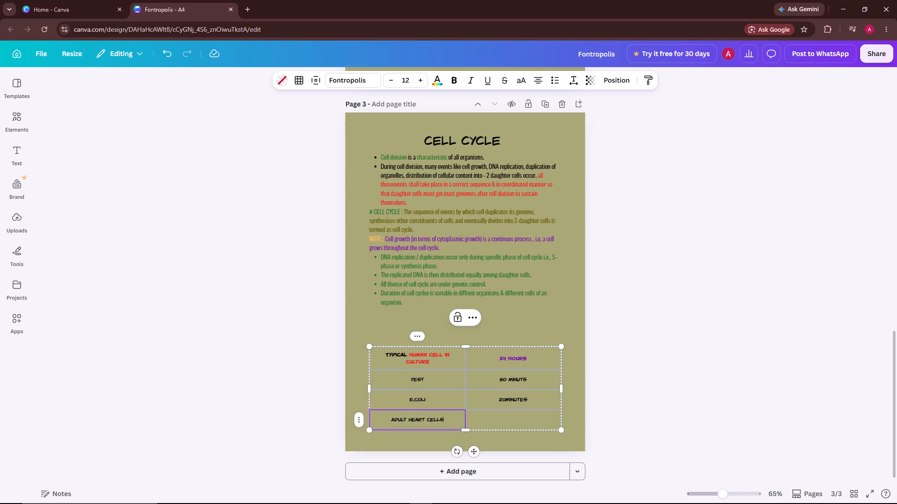
type(",")
key("space")
type("ner")
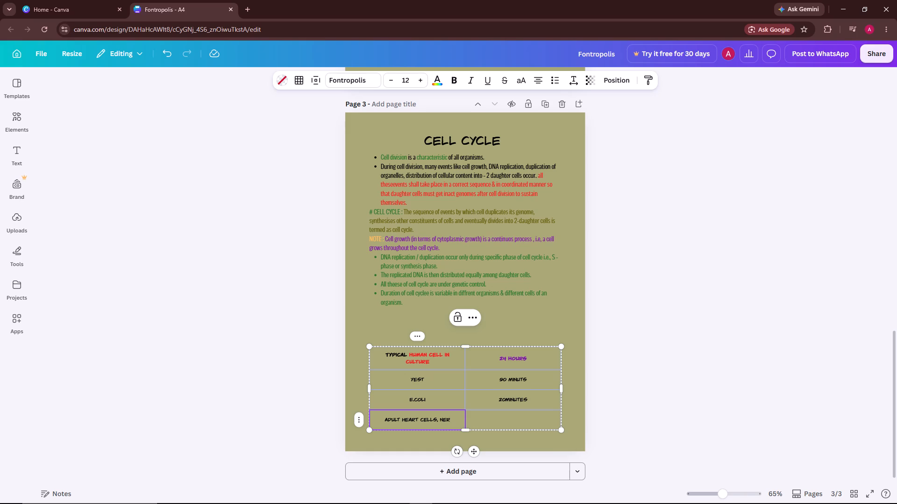
type("ve")
key("space")
type("cell")
key("s")
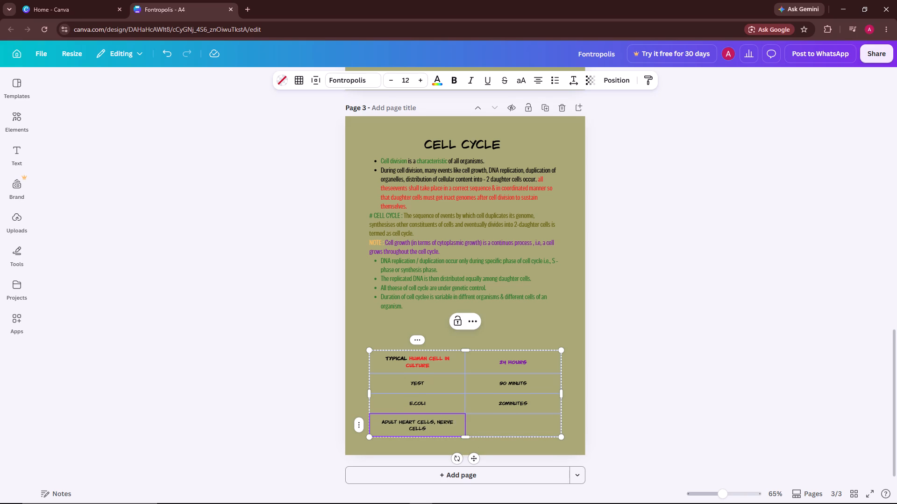
Enter "do not divide" in the second column of the table's bottom row.
left_click(498, 426)
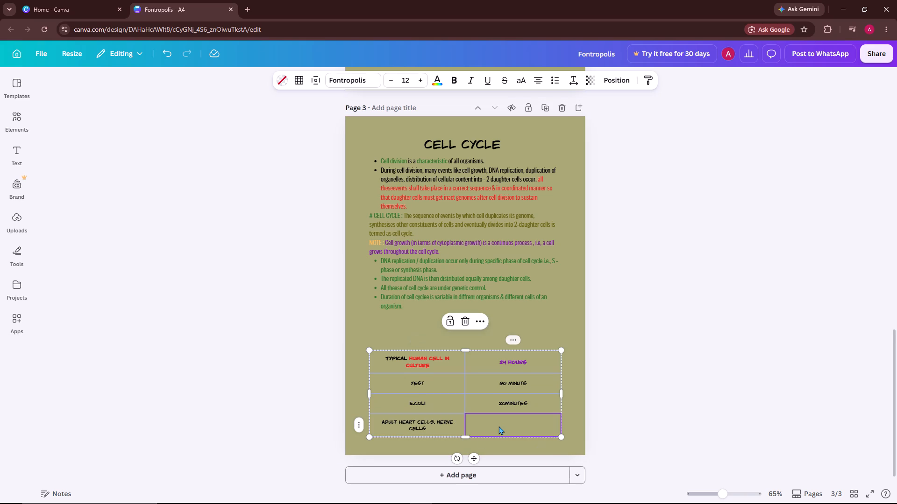
type("do not")
key("space")
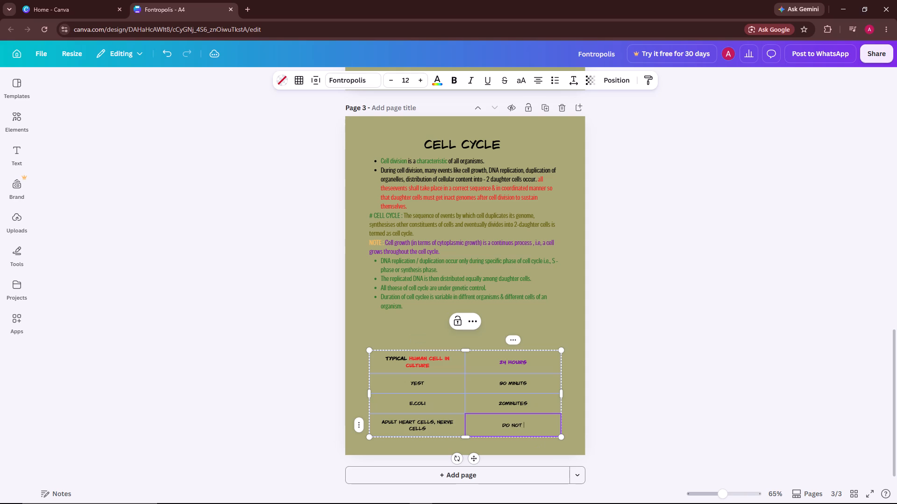
type("di")
type("vi")
type("de")
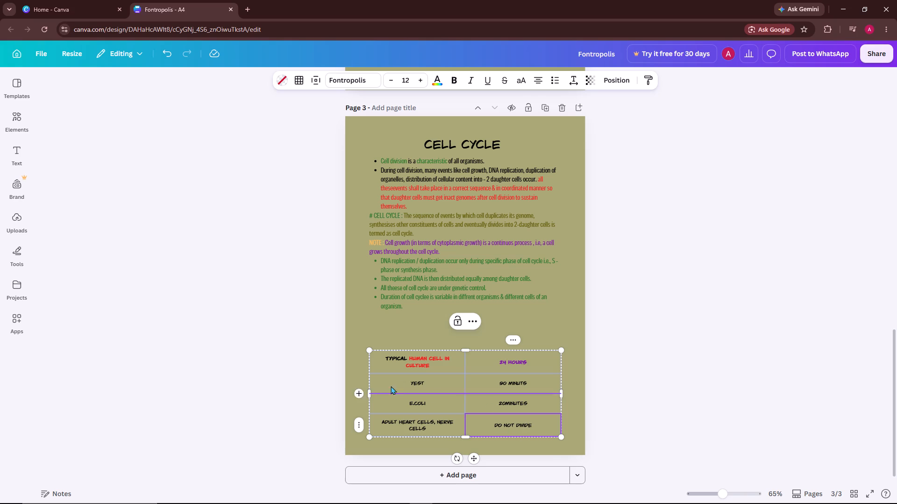
Colour the first-column texts "yest" and "e.coli" in the table red, using the design's red text colour.
left_click(404, 381)
left_click_drag(404, 381, 419, 381)
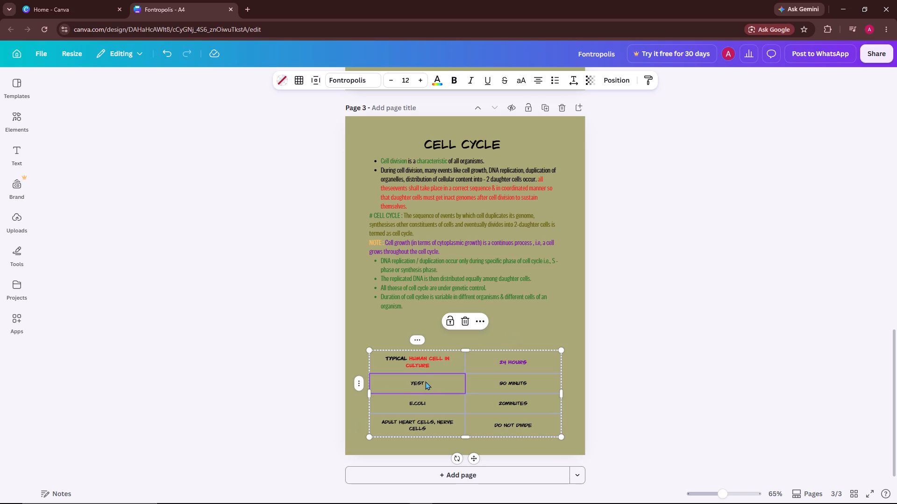
left_click(425, 381)
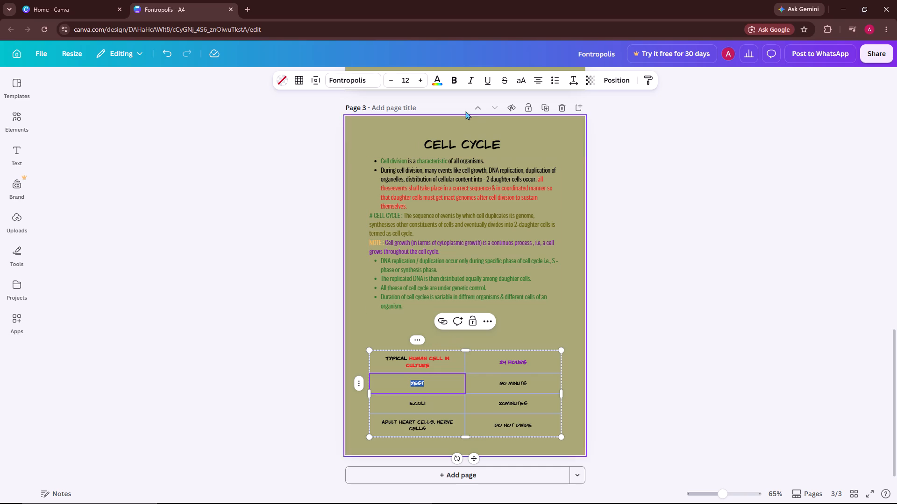
left_click(435, 85)
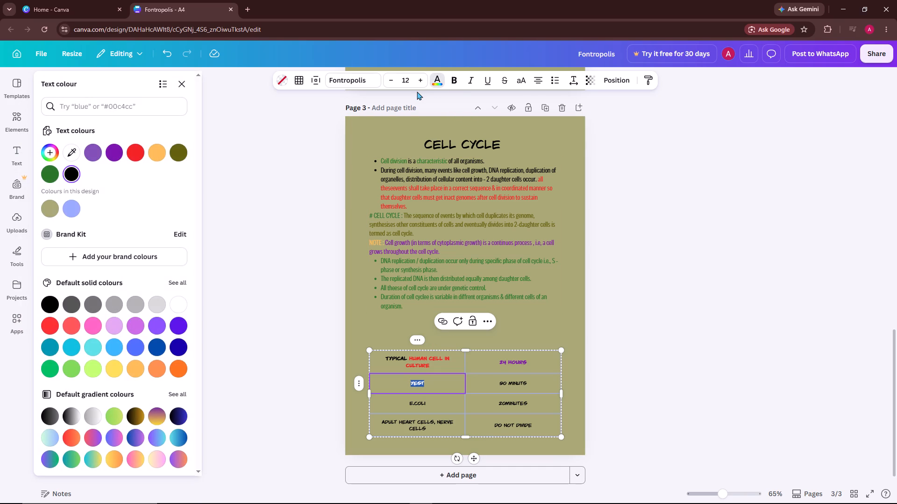
left_click(141, 151)
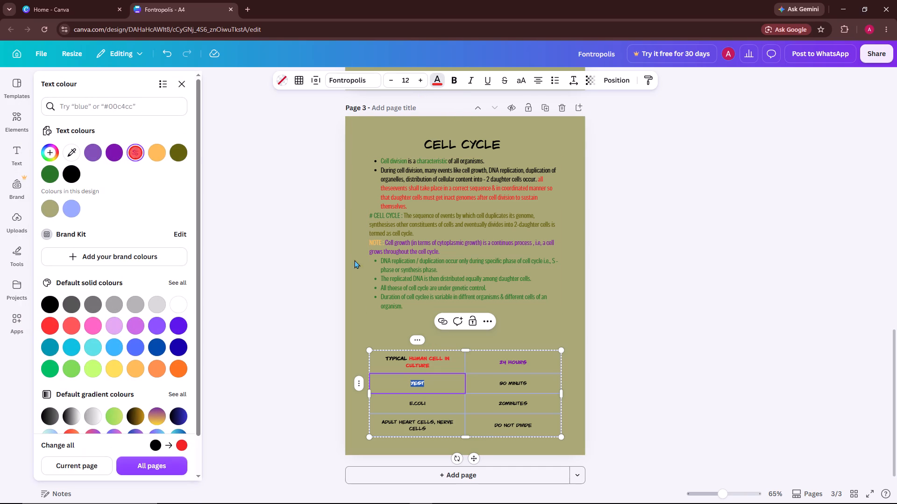
left_click(424, 403)
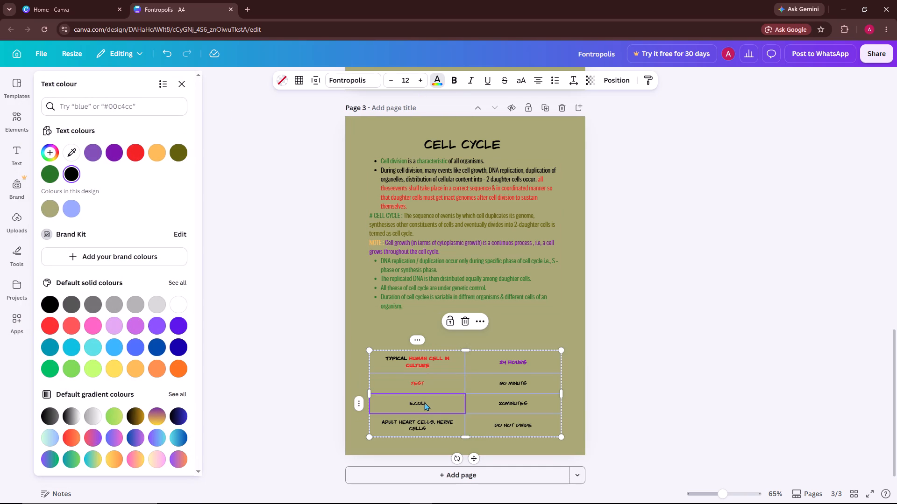
left_click(424, 402)
left_click(140, 155)
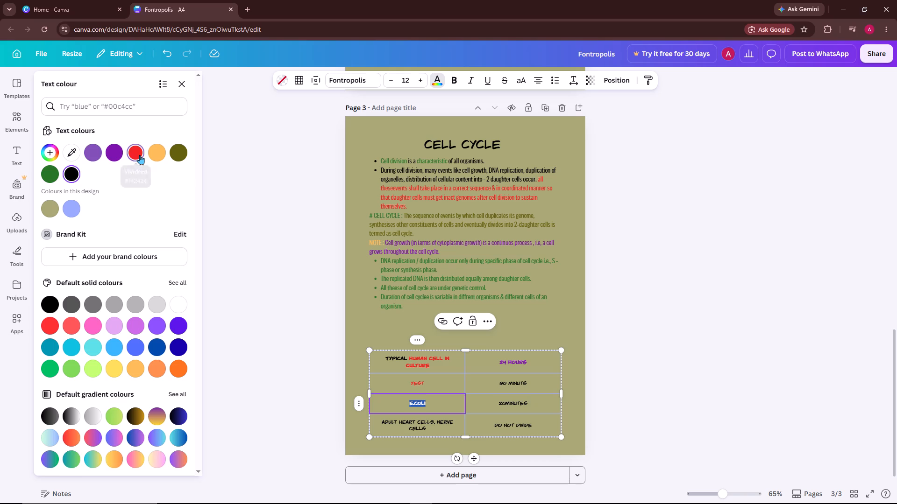
Colour only the words "heart cells, nerve cells" in the table's bottom-row first cell red, leaving out "adult".
left_click(404, 420)
left_click(397, 423)
left_click(398, 423)
left_click(399, 423)
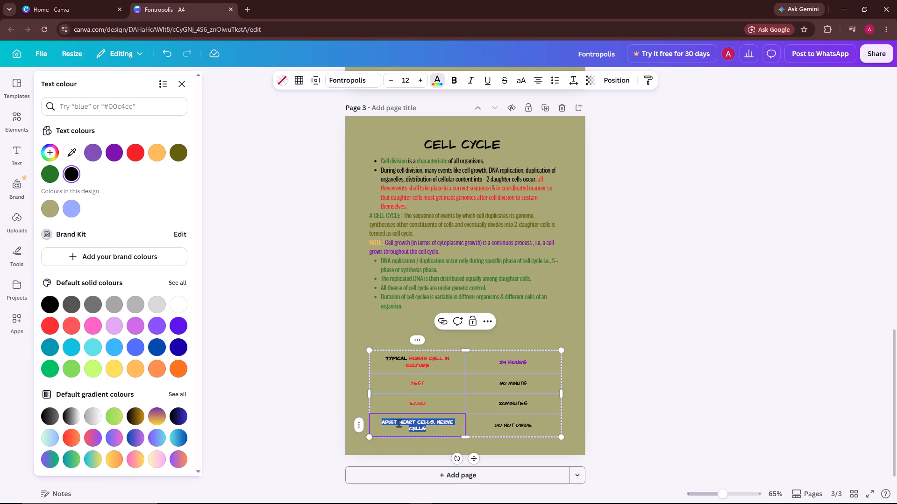
left_click_drag(399, 423, 439, 428)
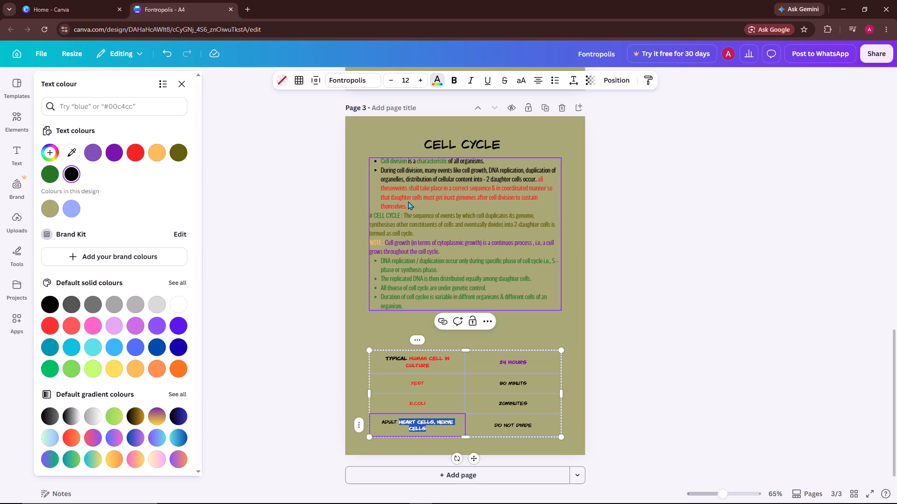
left_click(136, 158)
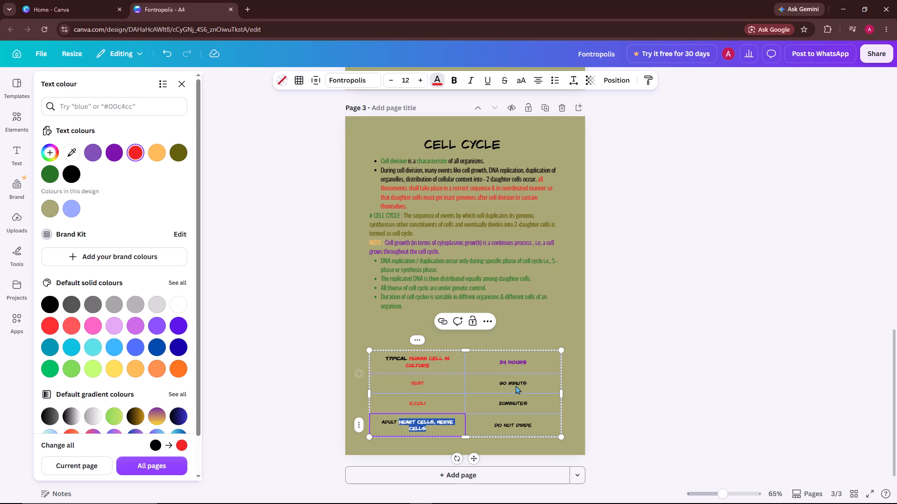
Append " (1.5 hourse)" after "90 minuts" in the second column of the table's second row.
left_click(531, 387)
left_click(535, 383)
left_click(535, 383)
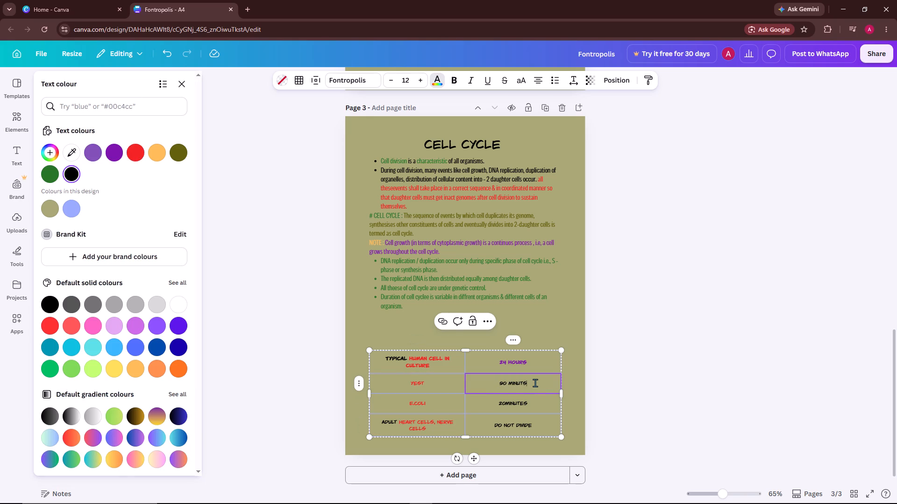
key("space")
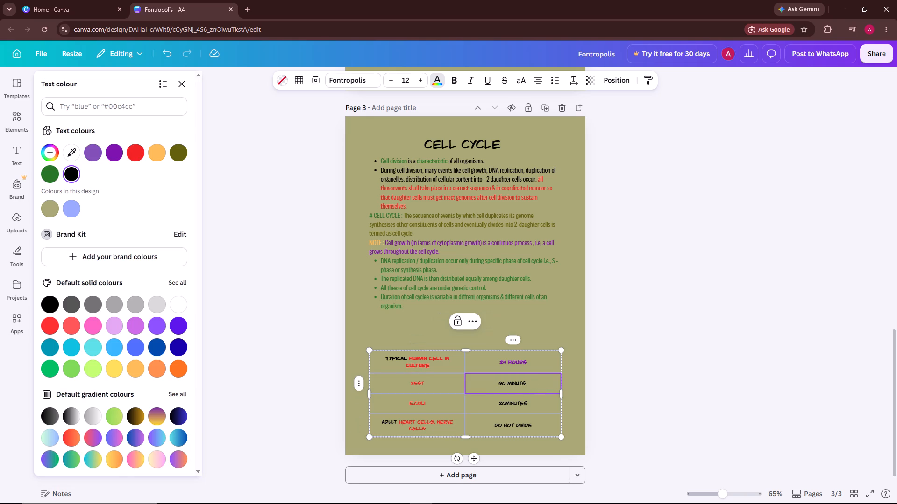
key("shift+parenleft")
type("1.")
key("5")
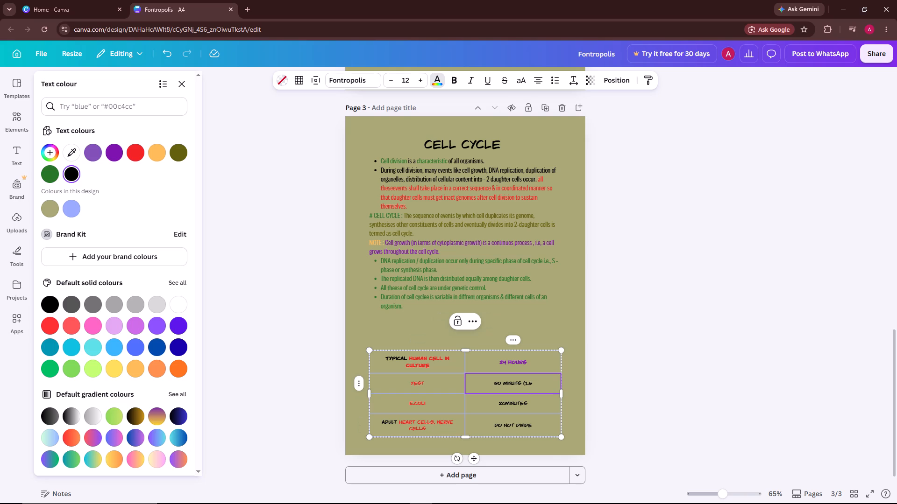
key("space")
type("h")
type("ou")
type("rse")
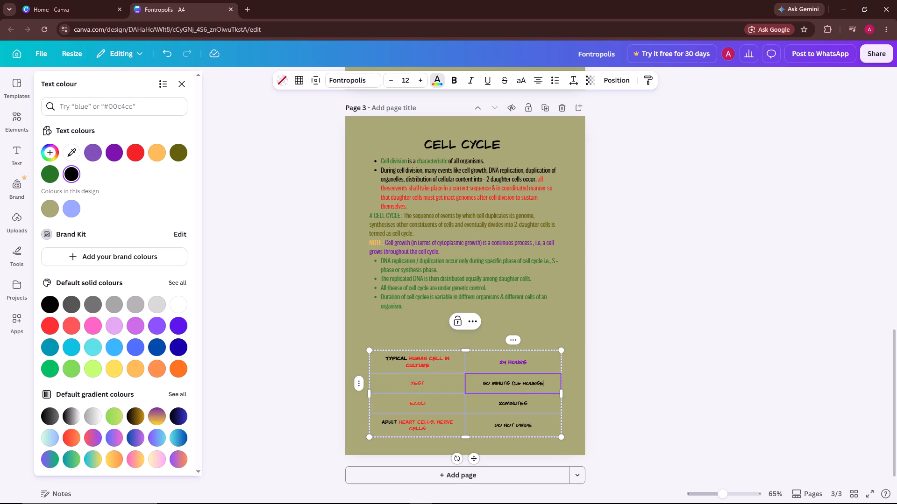
key("shift+parenright")
Switch the Windows Night light setting and return to the design.
left_click(879, 500)
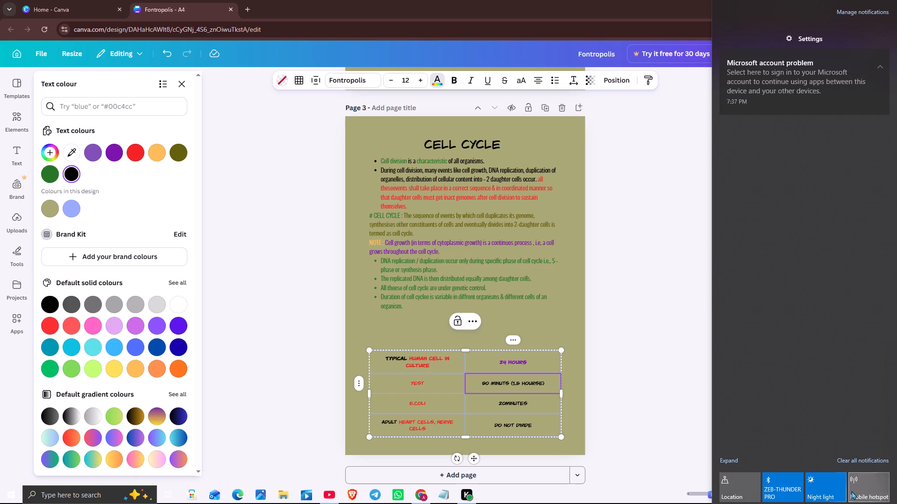
left_click(836, 488)
left_click(672, 356)
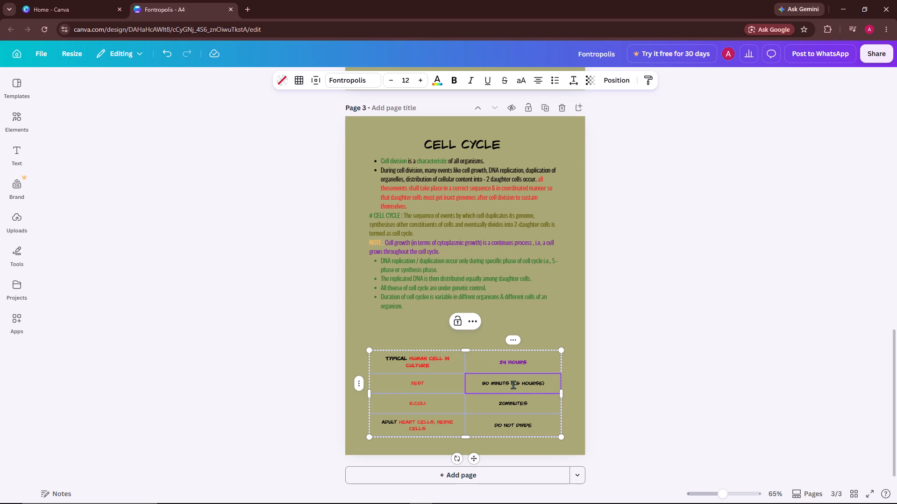
Colour "(1.5 hourse)" and "20minutes" in the table's second column dark purple #7d13af, leaving "90 minuts" black.
left_click_drag(509, 382, 544, 382)
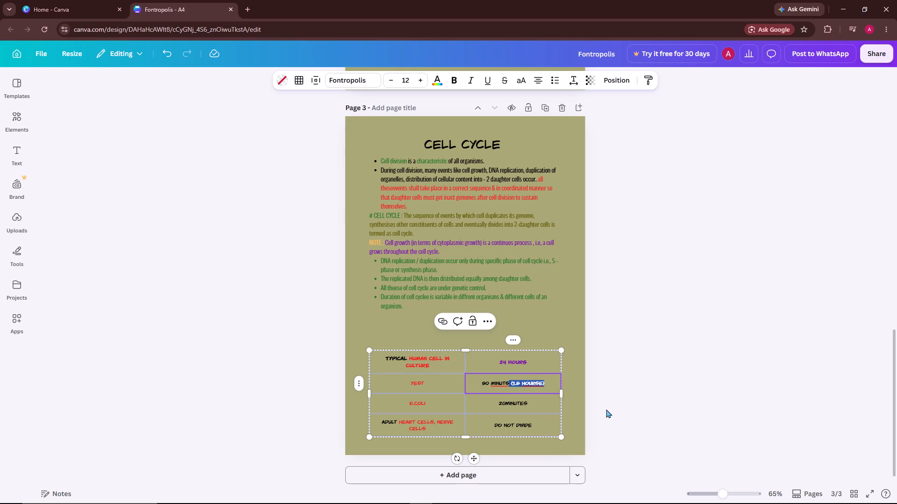
left_click(441, 85)
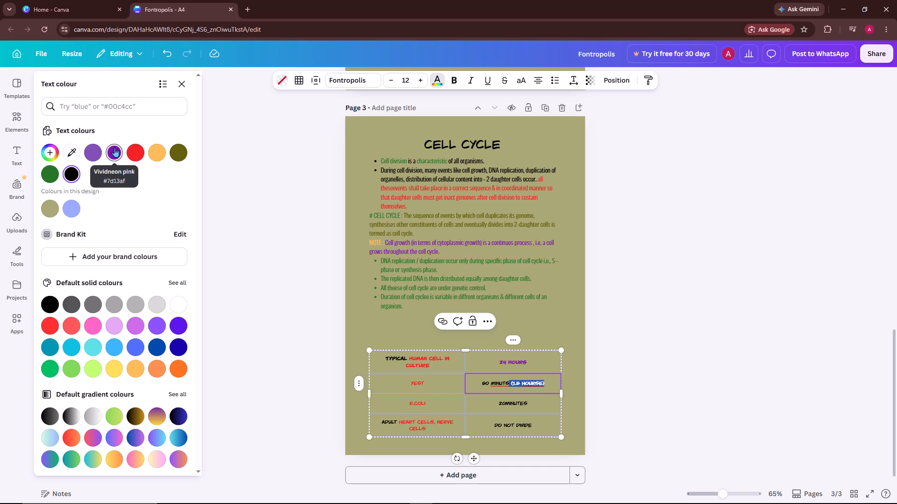
left_click(114, 147)
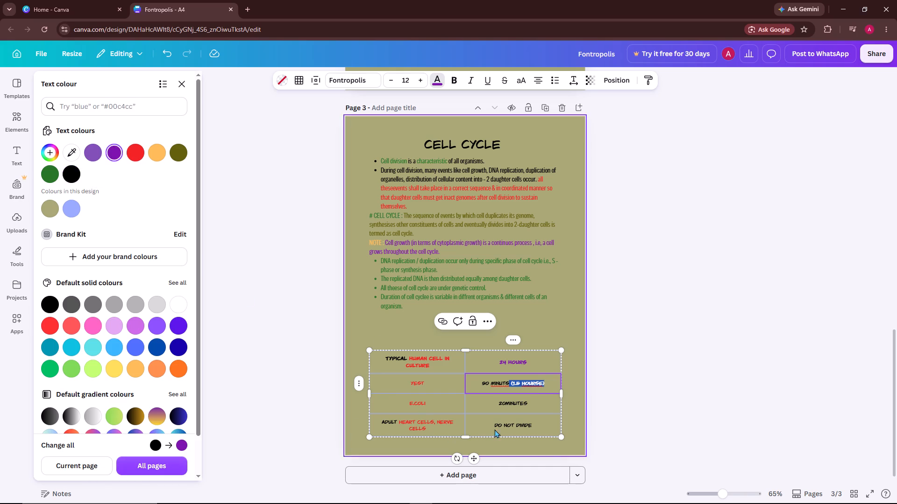
left_click(498, 401)
left_click(498, 401)
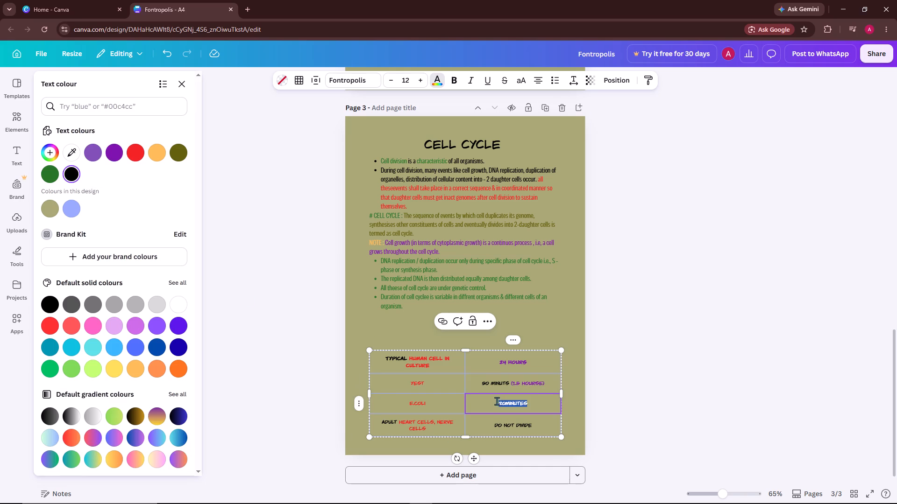
left_click(136, 156)
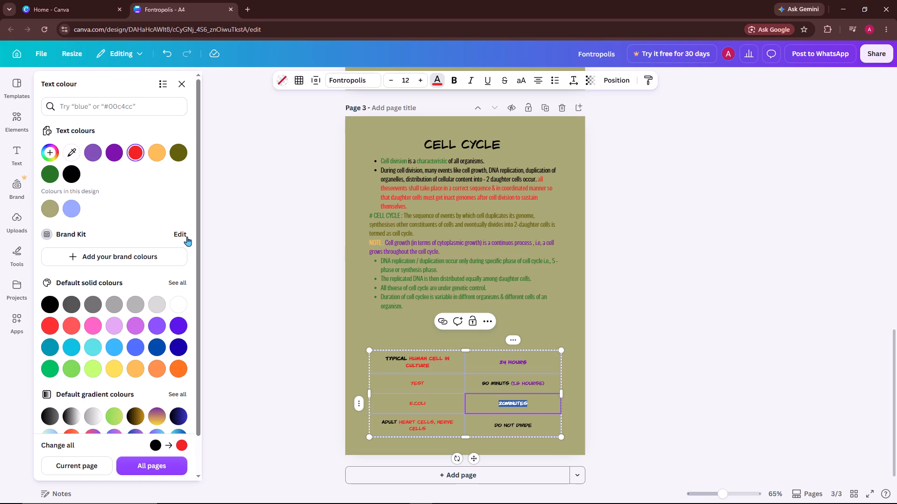
left_click(106, 155)
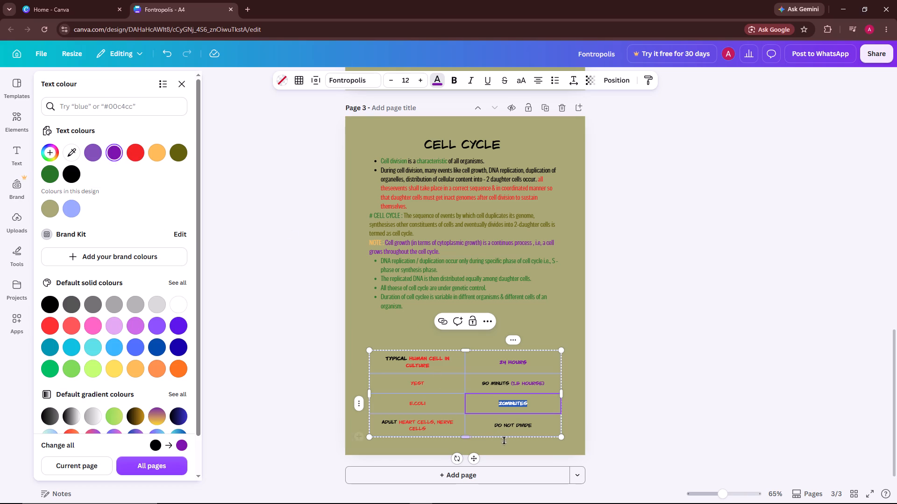
Colour the text "do not divide" in the table's bottom-row second cell red, using the design's red text colour.
left_click(513, 427)
left_click(512, 427)
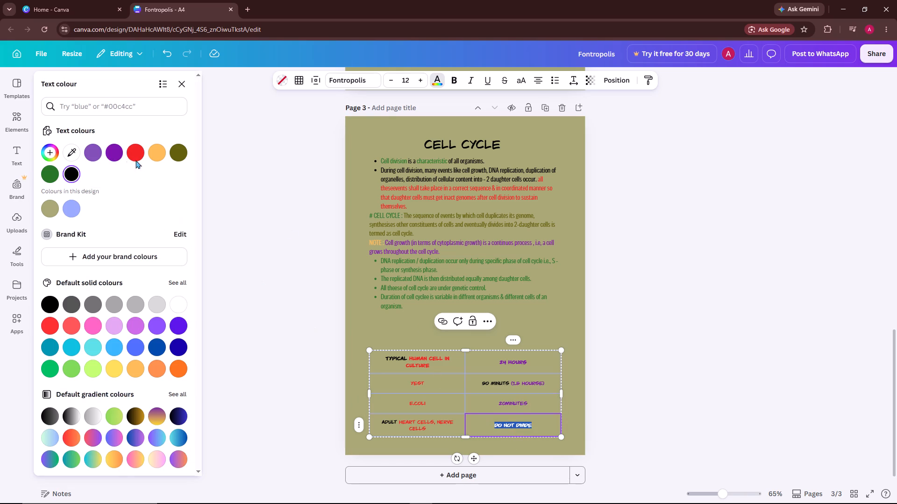
left_click(130, 154)
double_click(287, 200)
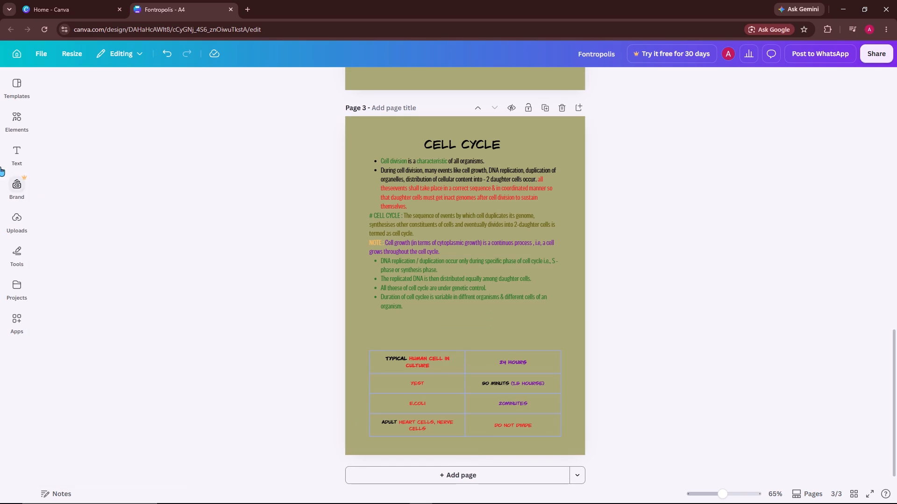
Search the elements library for "sticy nots" and show all of the graphics results.
left_click(22, 121)
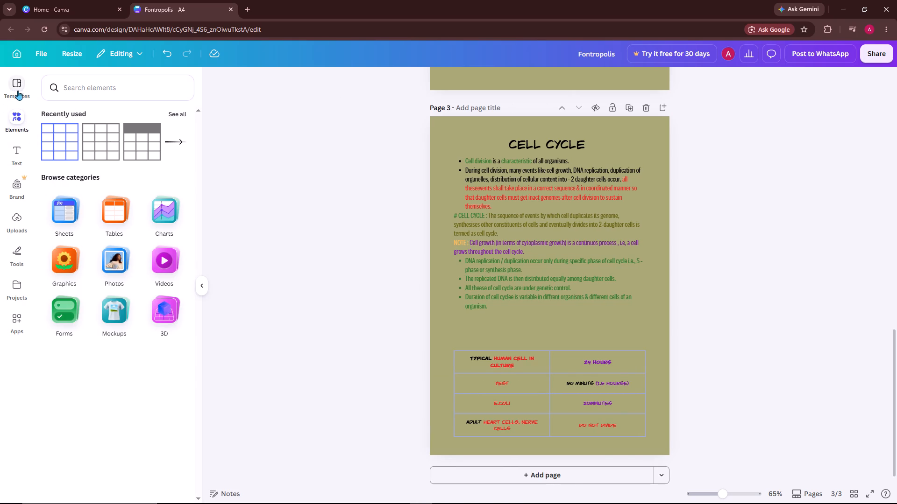
left_click(139, 92)
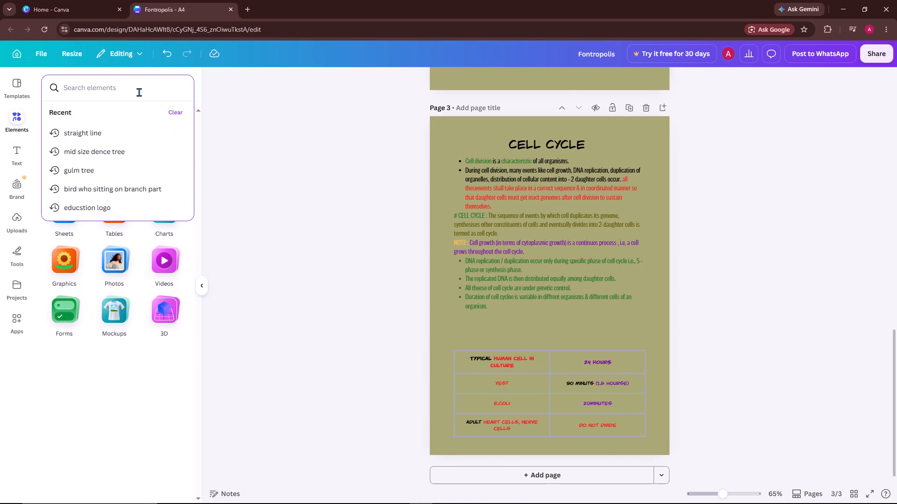
type("sticy")
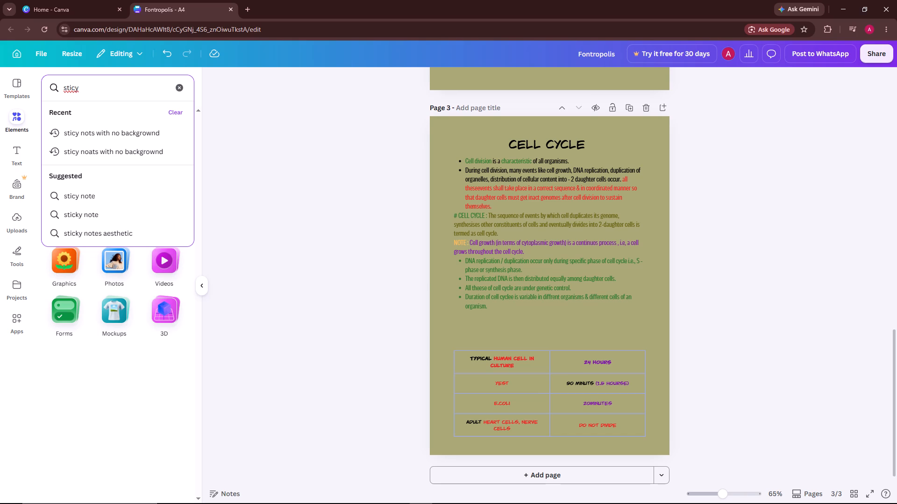
key("space")
type("nots")
key("Return")
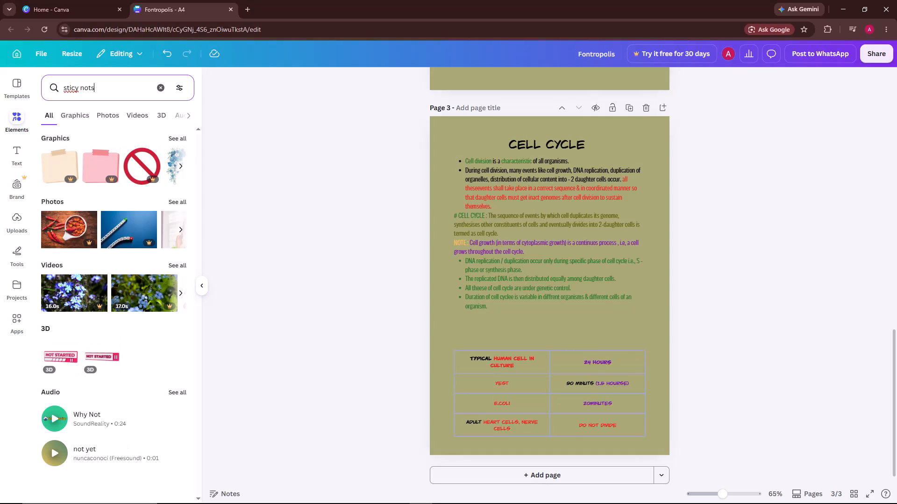
left_click(181, 140)
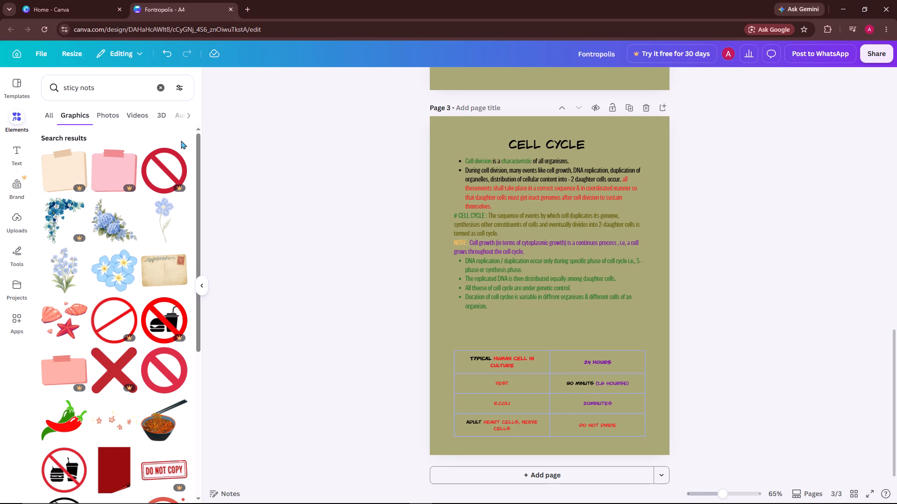
Examine the graphics results for a suitable sticky note or paper graphic for page 3.
scroll(119, 220, "down", 2)
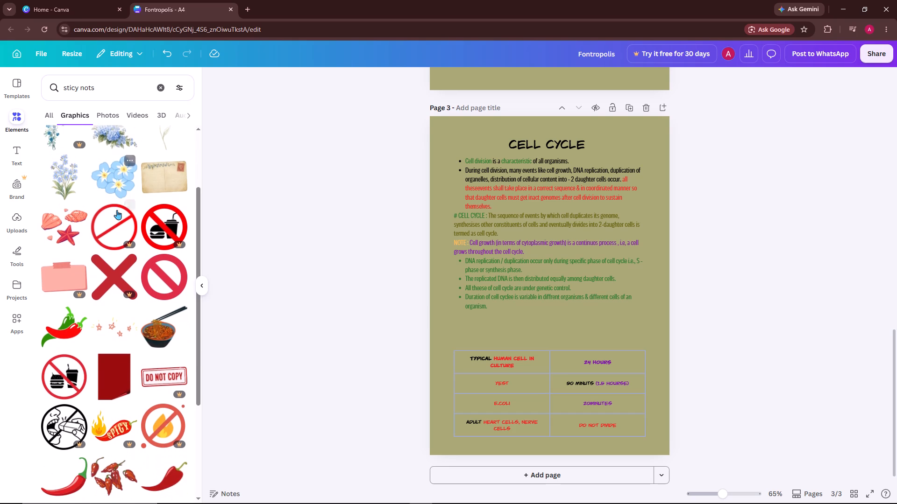
scroll(117, 210, "down", 2)
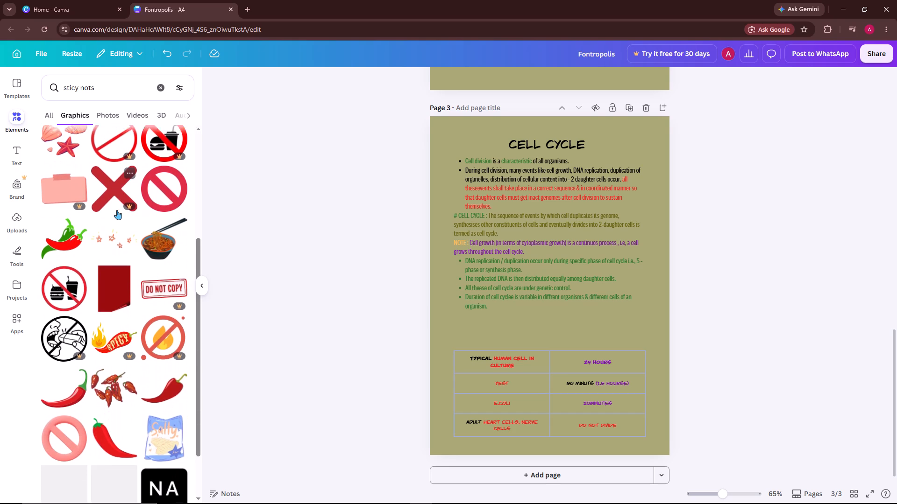
scroll(117, 210, "down", 7)
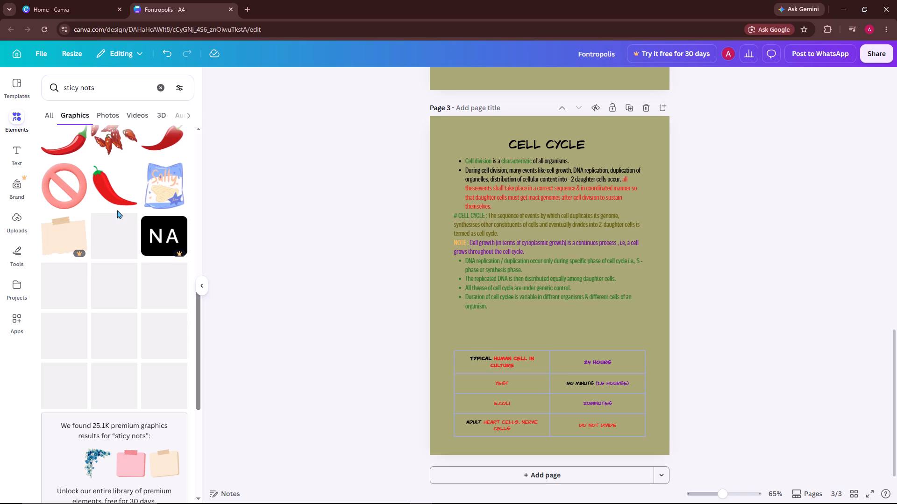
scroll(86, 247, "down", 4)
scroll(82, 262, "up", 1)
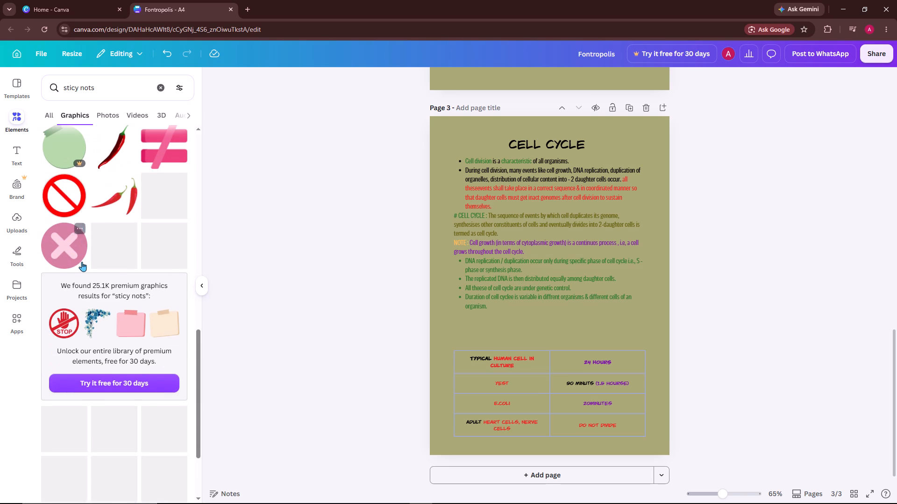
scroll(82, 262, "down", 7)
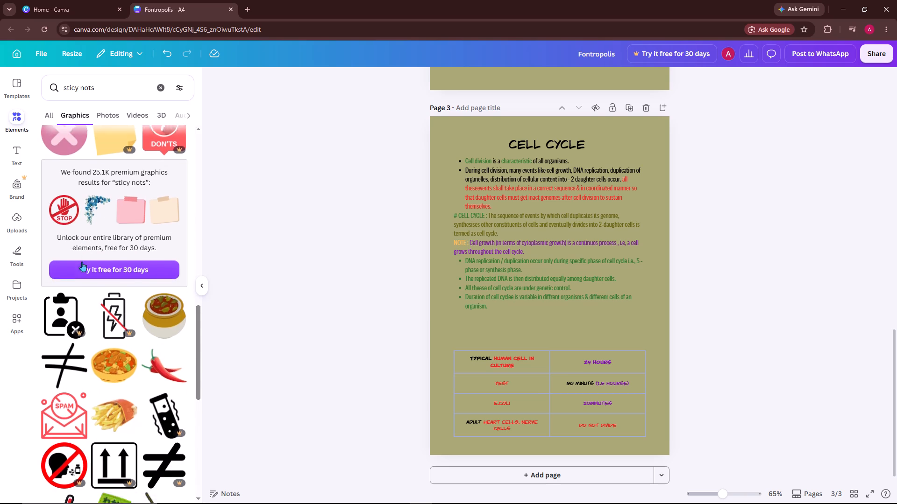
scroll(82, 262, "down", 7)
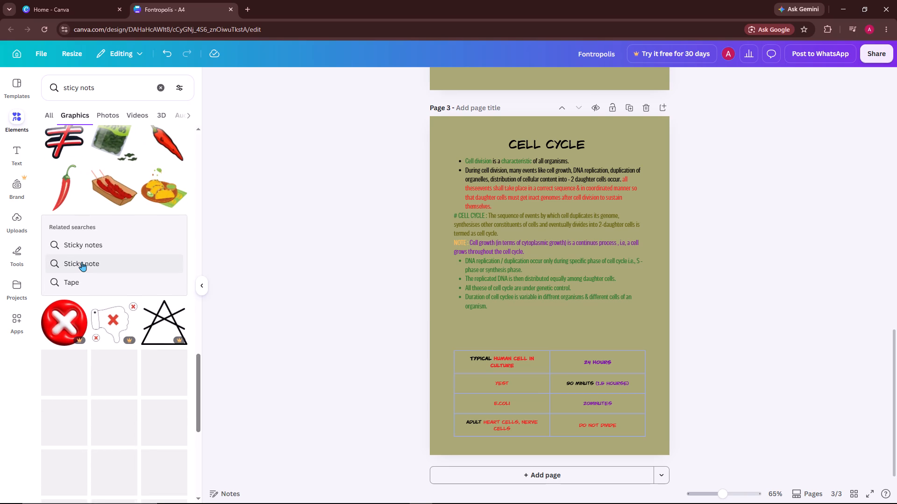
scroll(82, 262, "down", 8)
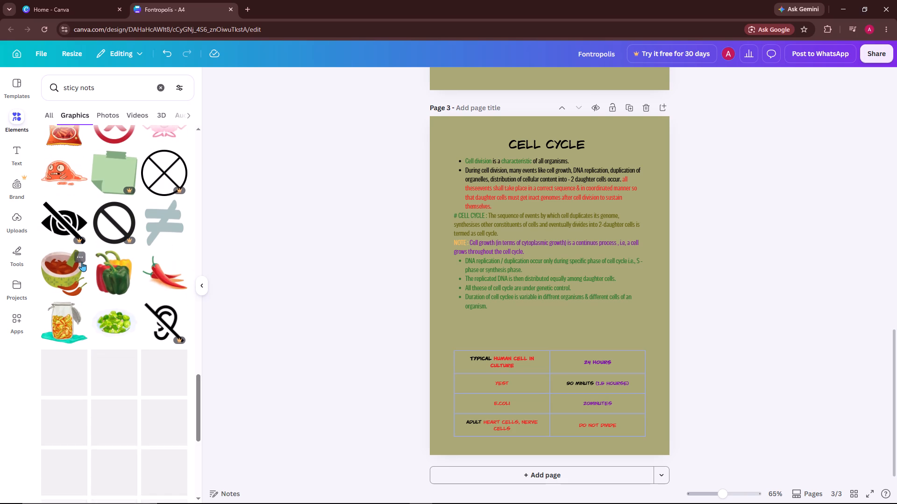
scroll(82, 262, "down", 2)
scroll(82, 262, "up", 1)
scroll(82, 262, "down", 2)
scroll(82, 262, "up", 14)
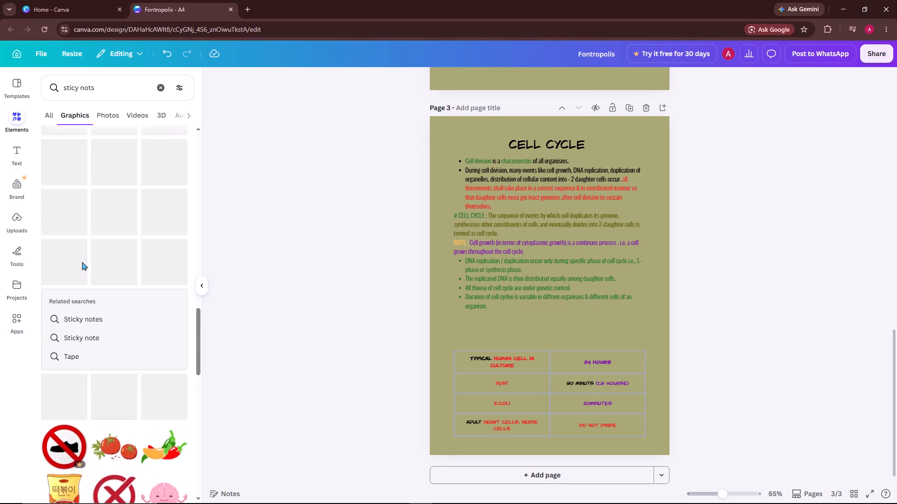
scroll(82, 262, "up", 11)
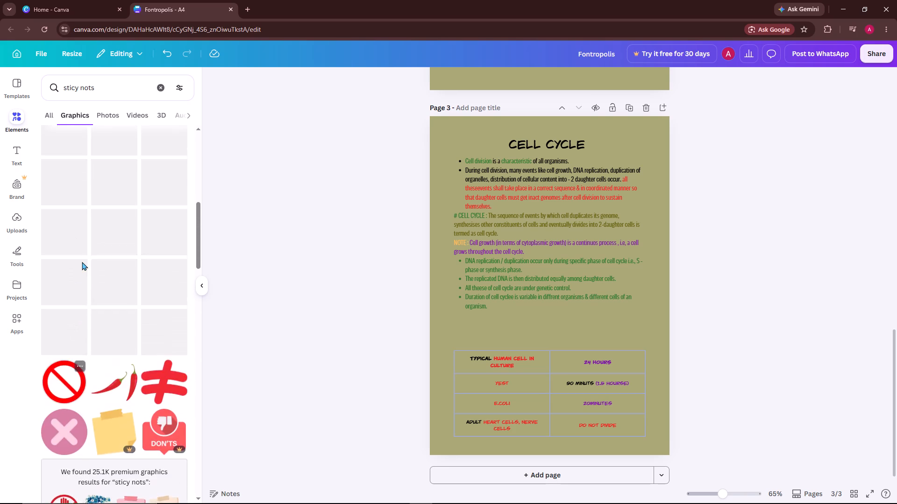
scroll(82, 262, "up", 6)
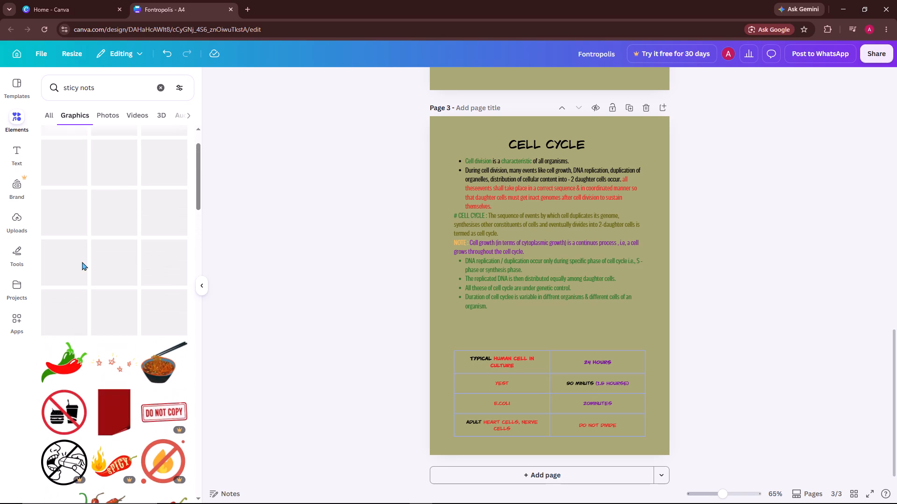
Insert the vintage postcard graphic with the red stamp onto page 3.
scroll(82, 262, "up", 3)
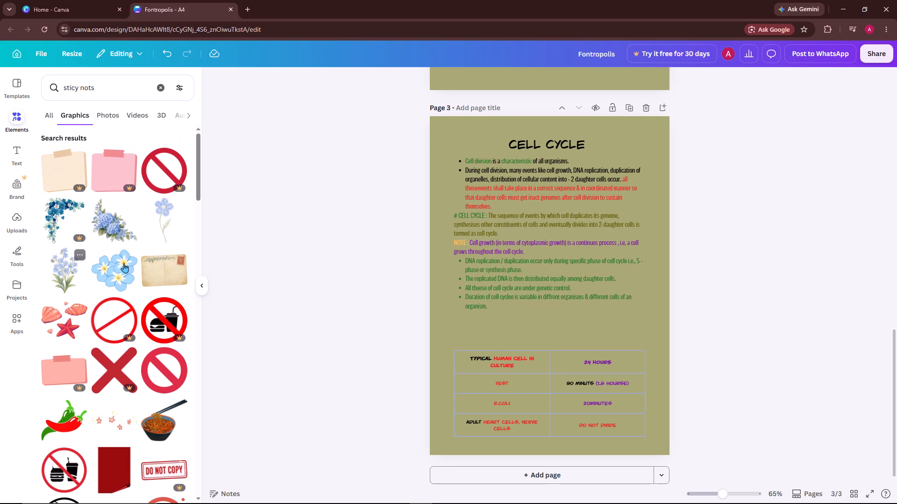
left_click(164, 266)
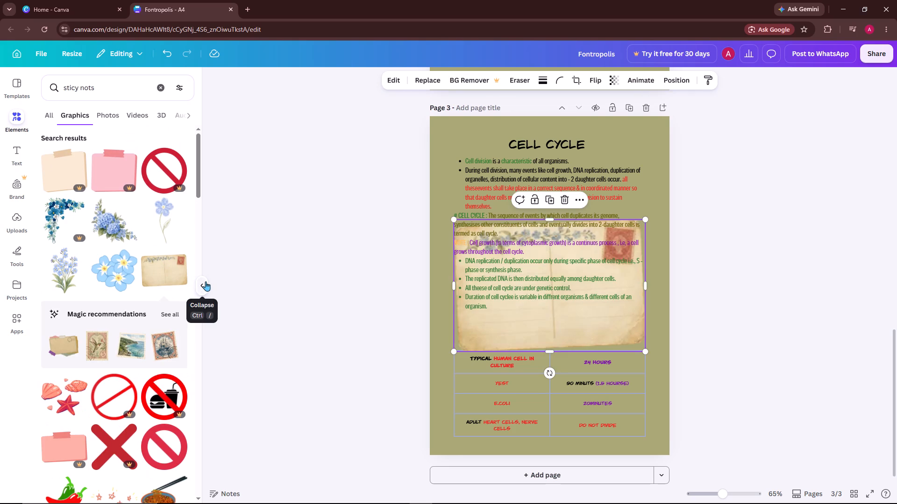
Shrink the postcard graphic and stretch it into a wide paper strip between the bulleted notes and the table.
left_click(206, 281)
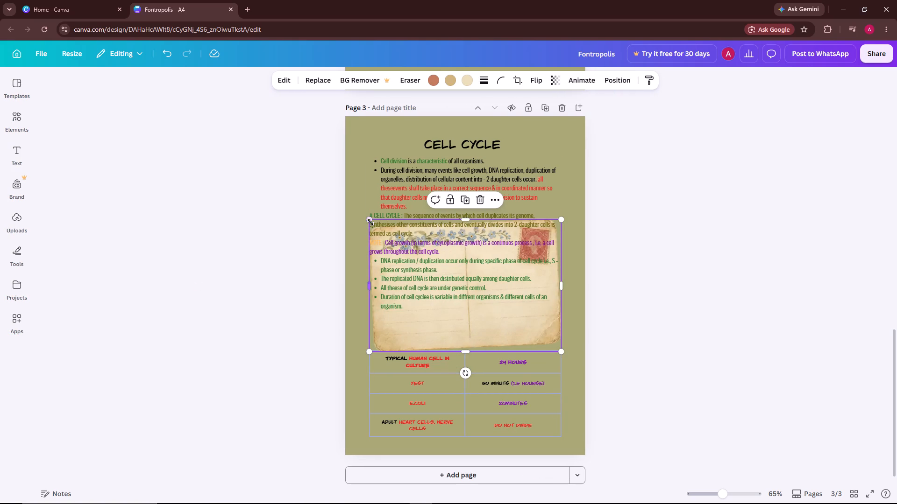
left_click_drag(370, 222, 481, 311)
left_click_drag(485, 324, 438, 332)
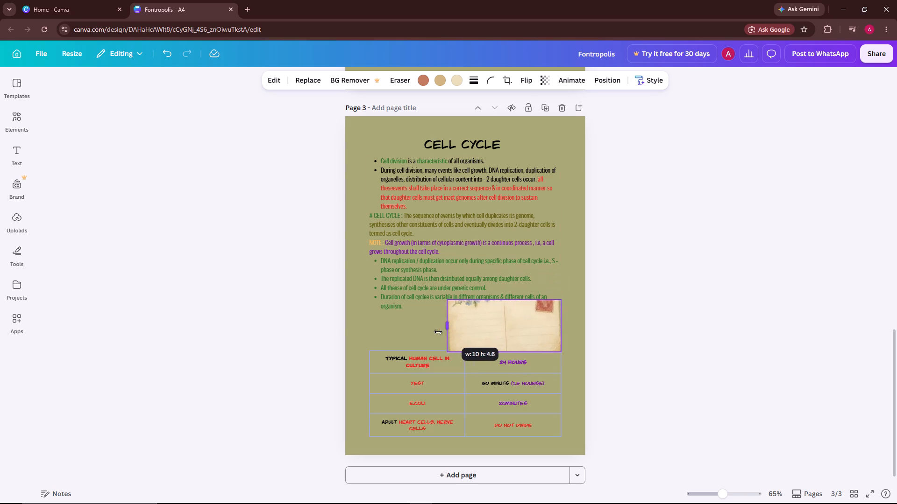
left_click_drag(438, 332, 301, 333)
left_click_drag(491, 326, 545, 334)
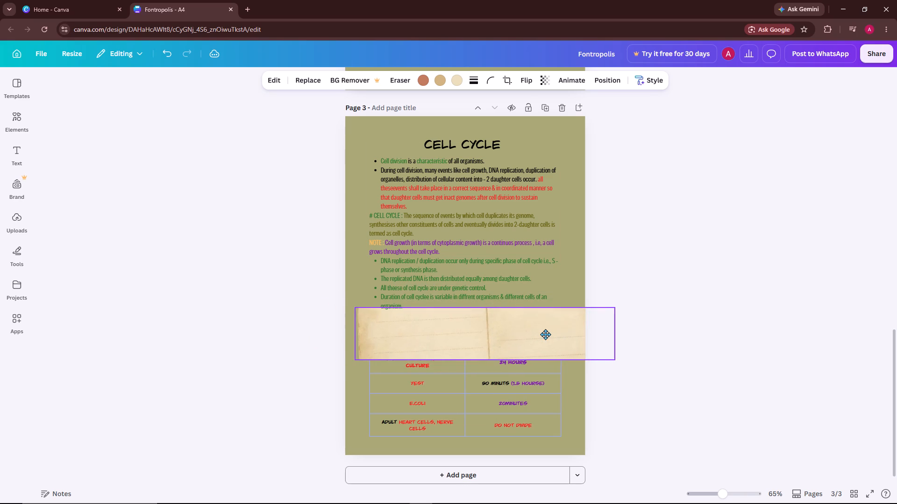
left_click_drag(545, 334, 548, 331)
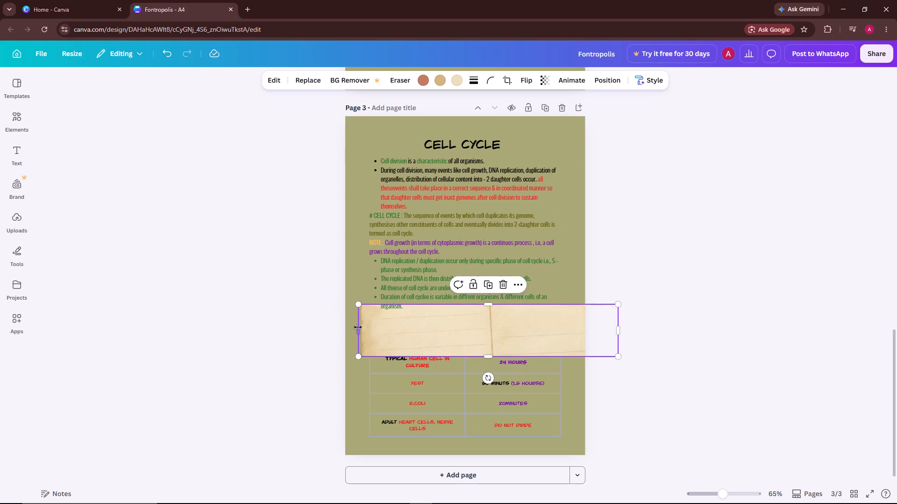
Trim the paper strip to about 14.4 cm wide, reduce its height, and position it just above the table.
left_click_drag(358, 327, 411, 332)
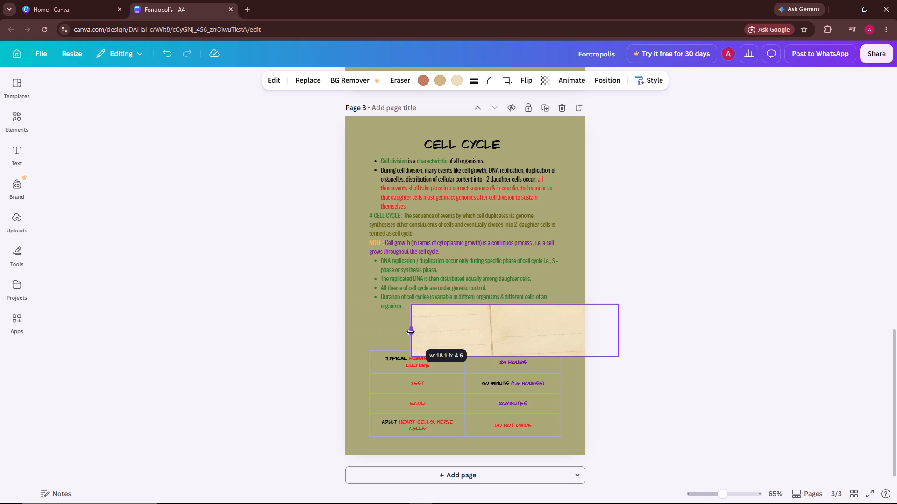
left_click_drag(411, 332, 396, 331)
left_click_drag(619, 333, 611, 332)
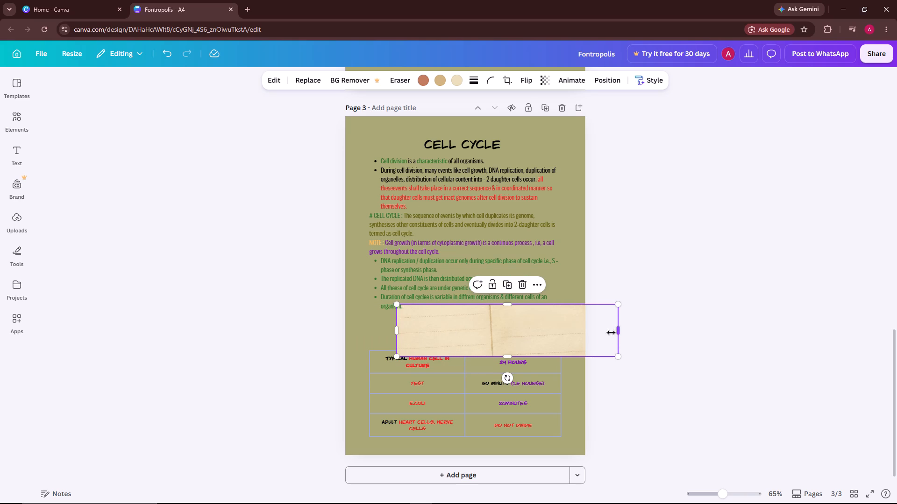
left_click_drag(611, 332, 581, 337)
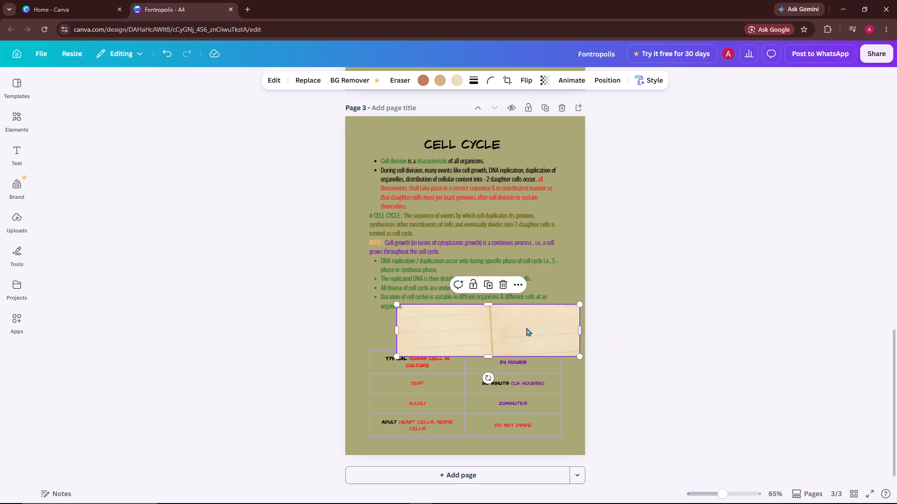
left_click_drag(584, 332, 566, 335)
left_click_drag(497, 329, 503, 329)
left_click_drag(489, 355, 492, 346)
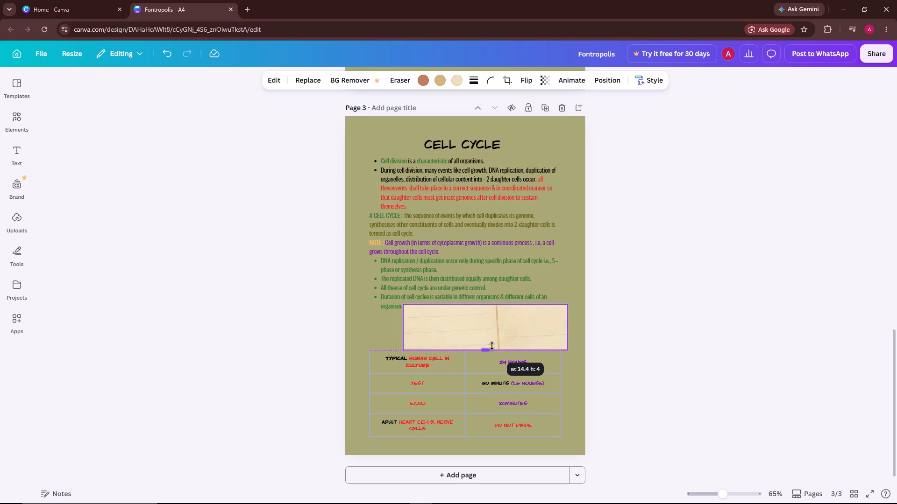
left_click_drag(492, 346, 493, 343)
left_click_drag(492, 334, 497, 334)
left_click(621, 365)
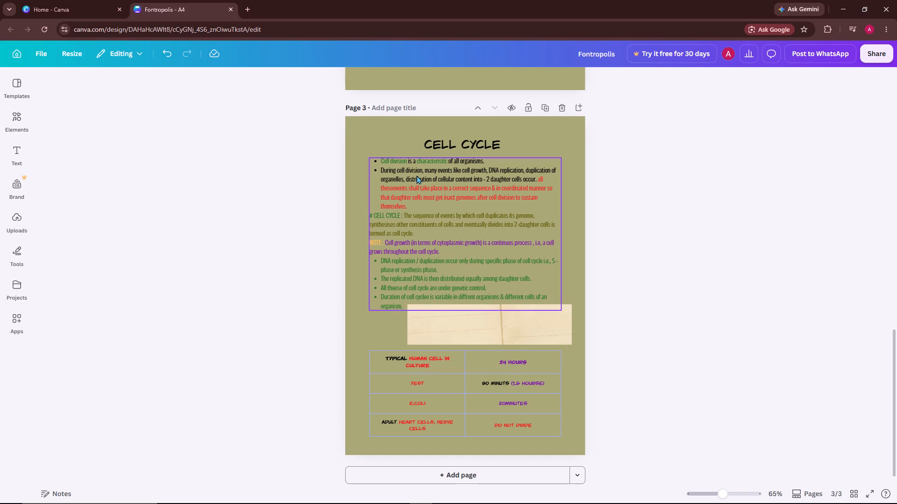
Duplicate the "Cell Cycle" heading on page 3 and place the copy on the paper strip above the table.
scroll(423, 202, "up", 3)
scroll(456, 253, "up", 1)
scroll(470, 343, "down", 3)
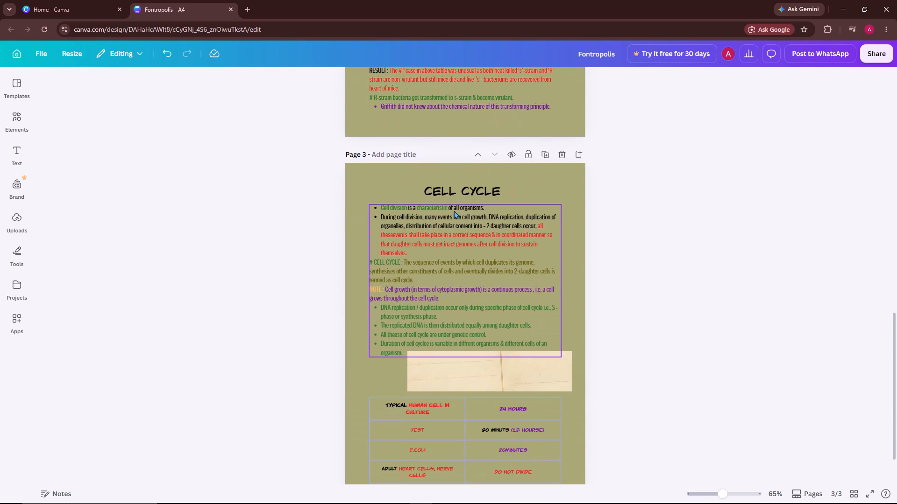
left_click(449, 186)
left_click(465, 167)
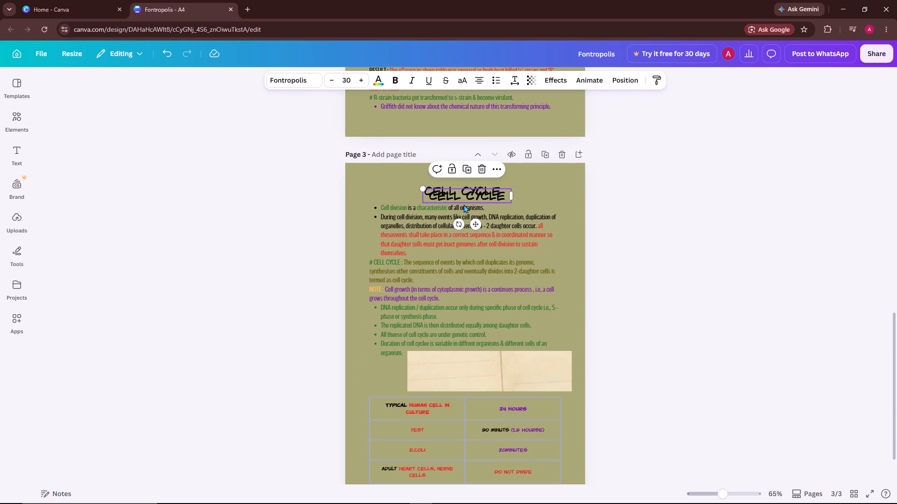
left_click_drag(462, 198, 480, 369)
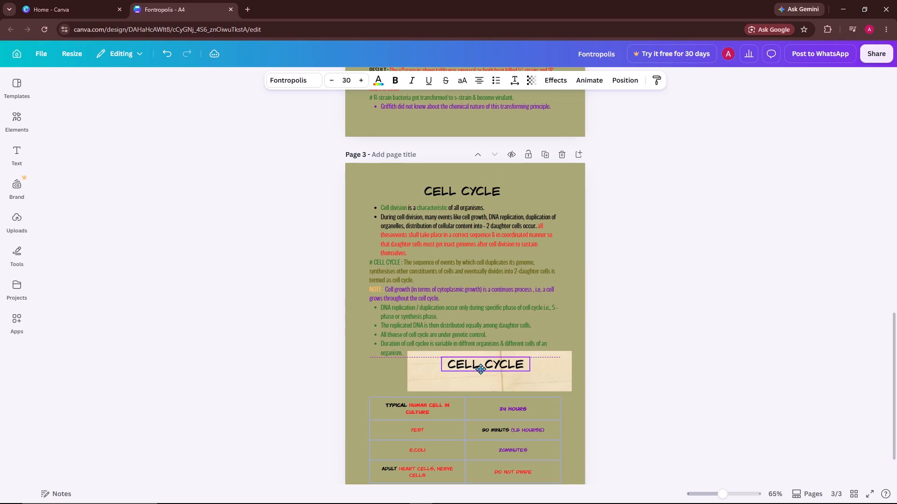
left_click_drag(480, 369, 479, 369)
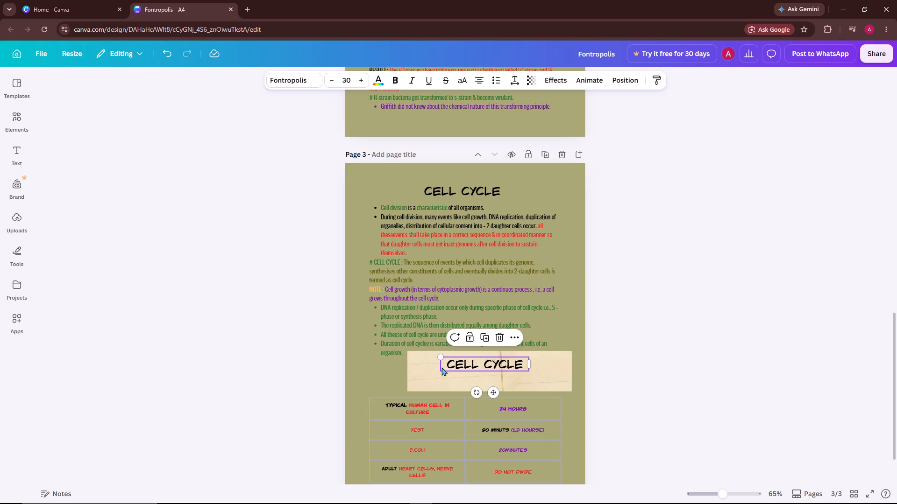
Scale the copied heading to font size 16.6 and widen its text box to about 13.7 cm along the strip's top.
left_click_drag(439, 358, 456, 382)
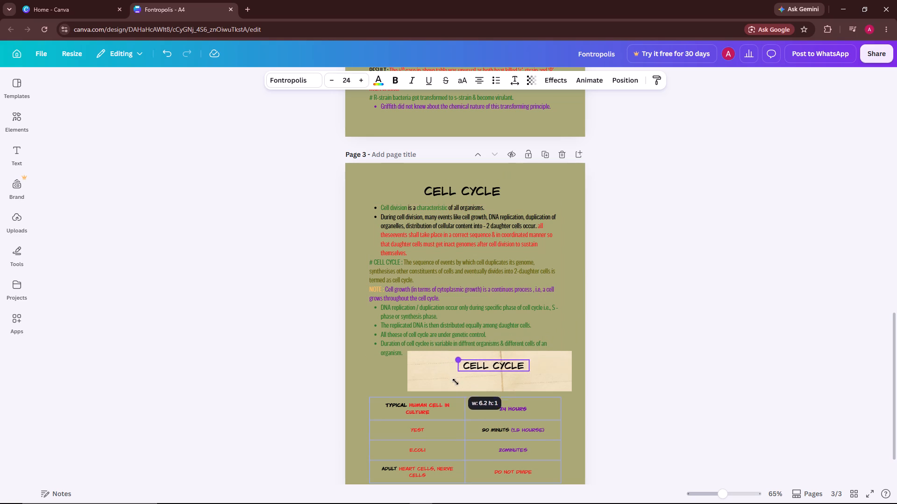
left_click_drag(456, 382, 461, 398)
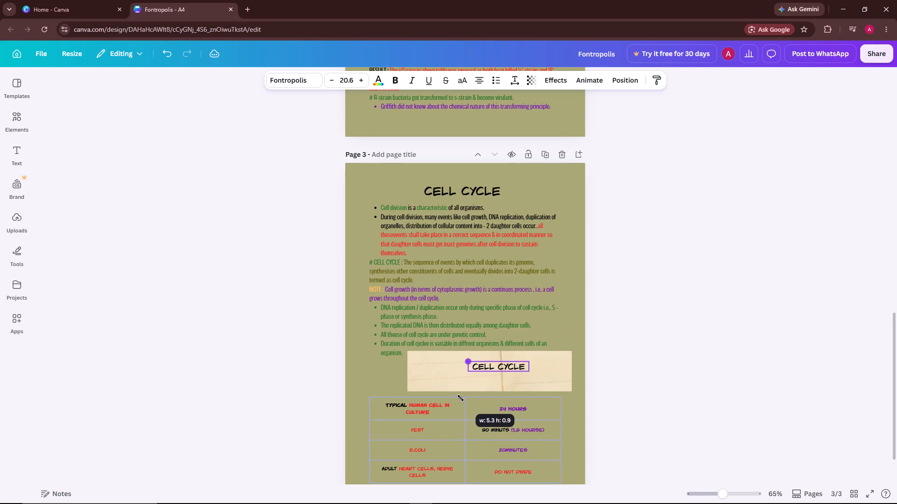
left_click_drag(461, 398, 472, 402)
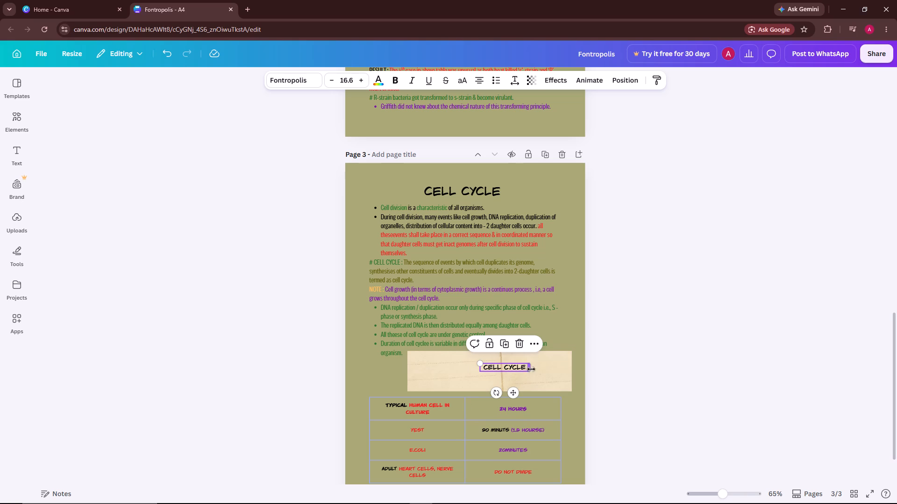
left_click_drag(531, 369, 627, 387)
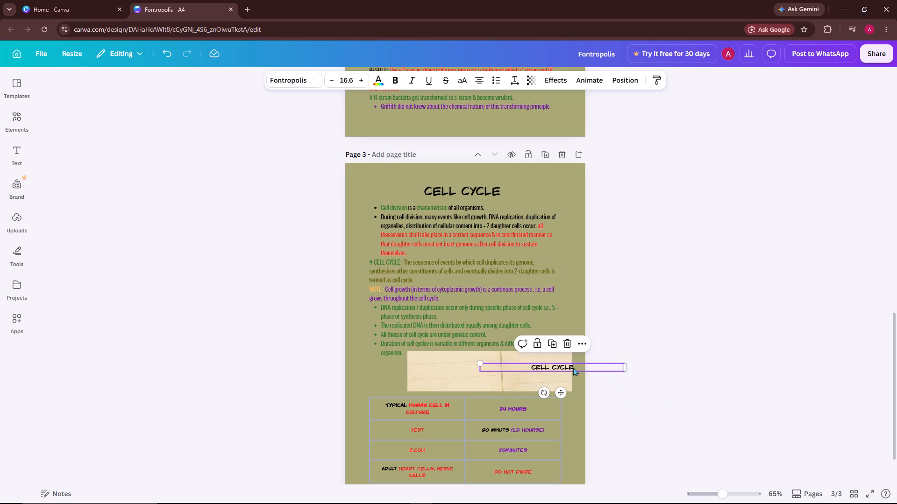
left_click_drag(573, 367, 516, 365)
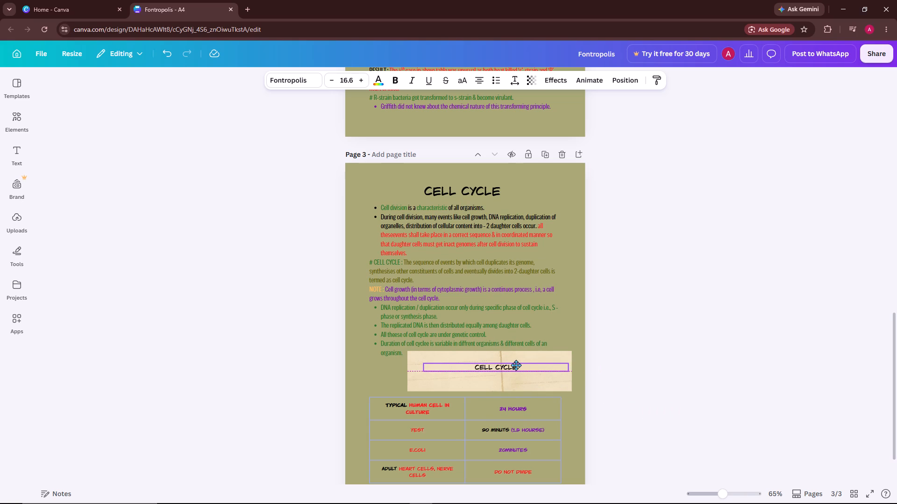
left_click_drag(516, 365, 504, 364)
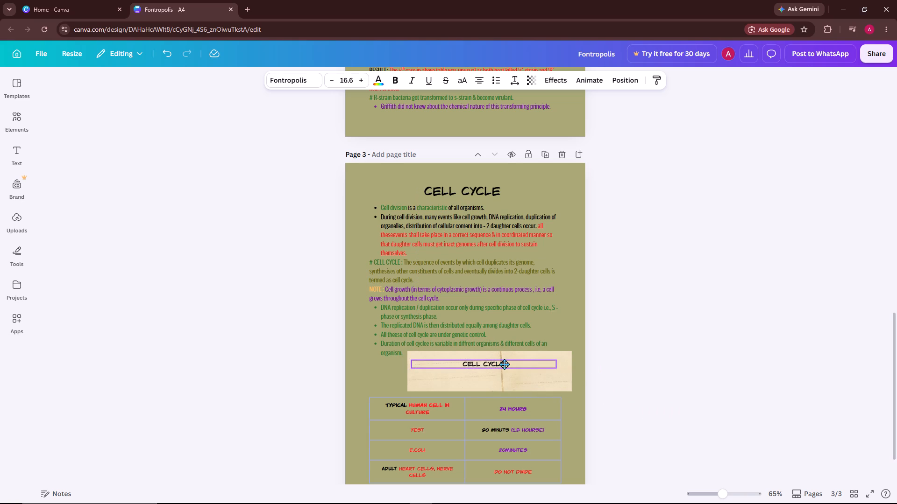
left_click_drag(504, 364, 504, 360)
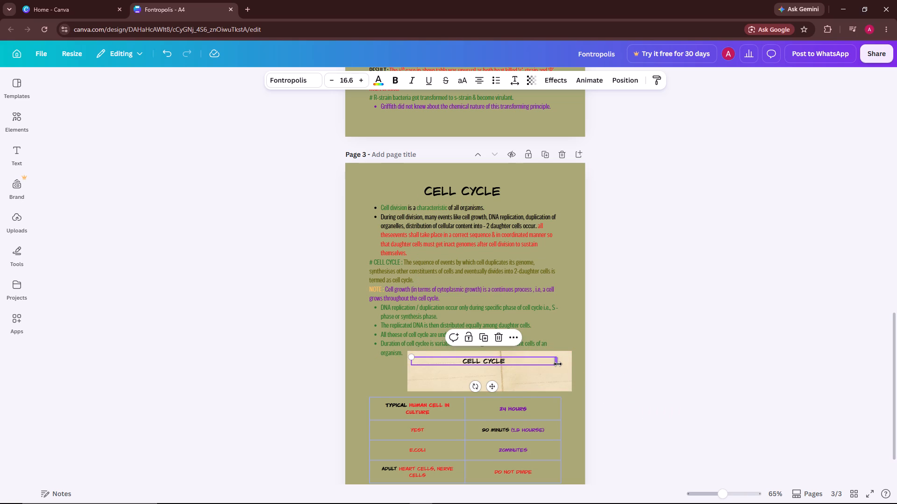
left_click_drag(558, 364, 570, 357)
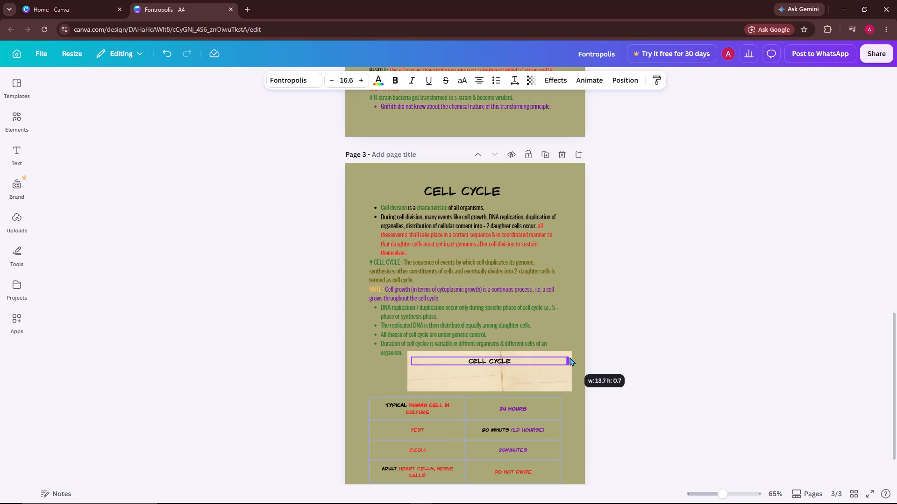
Replace the copied heading text on the paper strip with "genetic control is dony by two different molecules namely :".
left_click(541, 362)
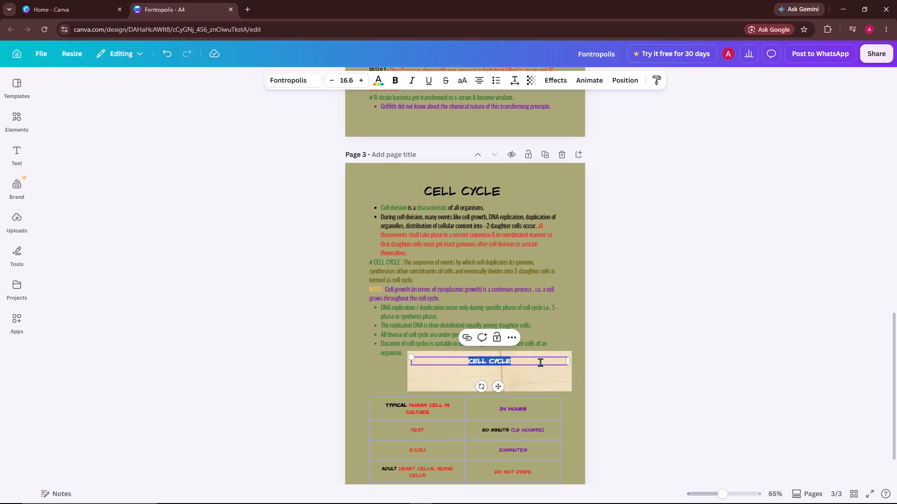
key("BackSpace")
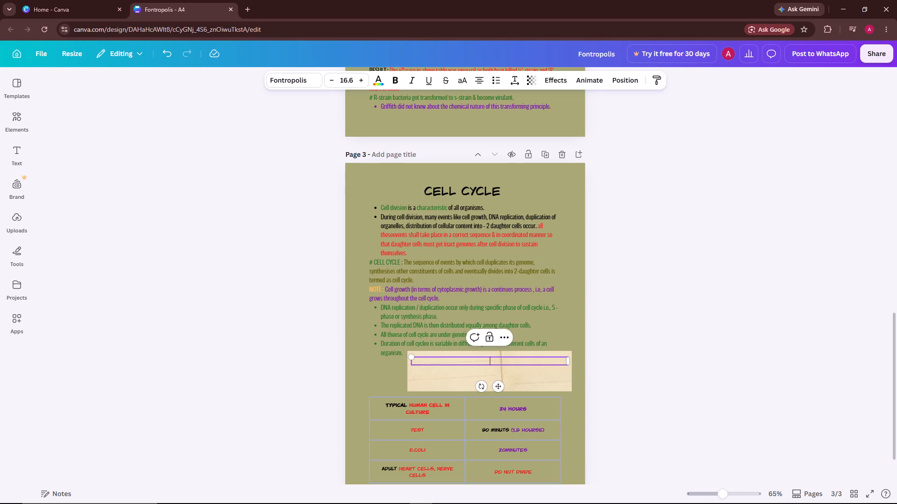
type("ge")
type("net")
type("ic")
key("space")
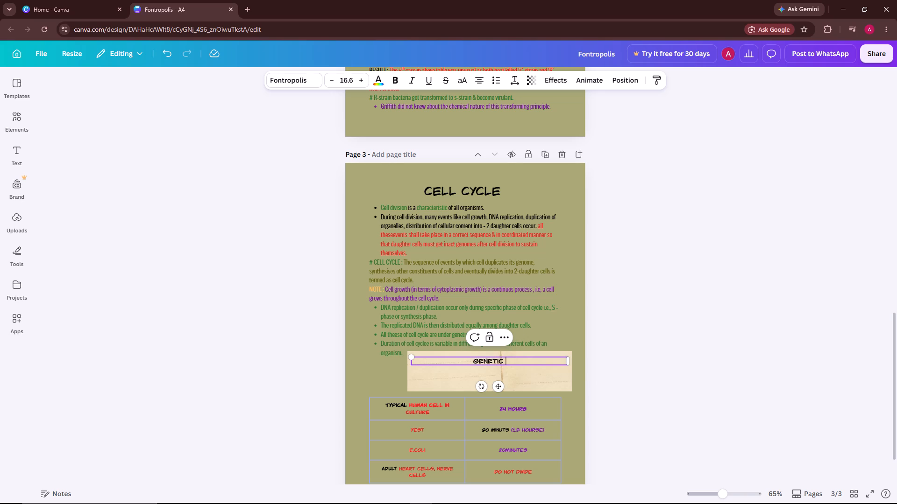
type("contr")
type("ol id")
key("BackSpace")
type("ss")
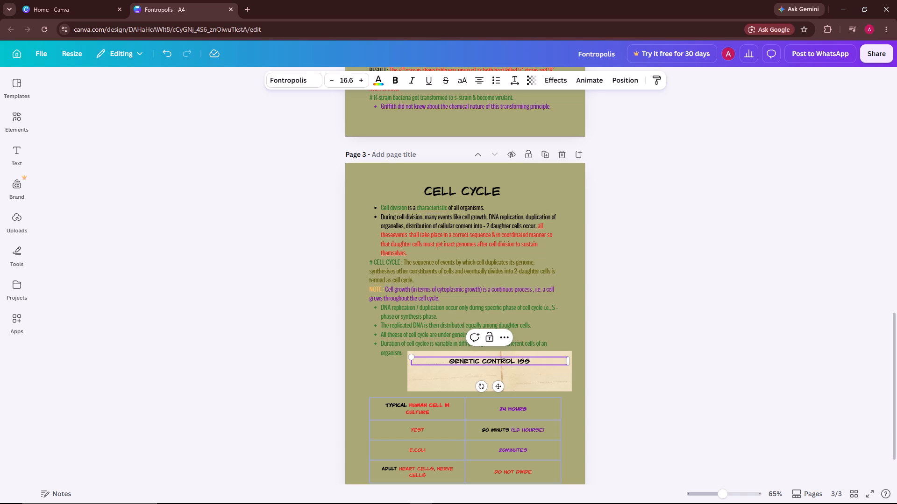
key("BackSpace")
key("space")
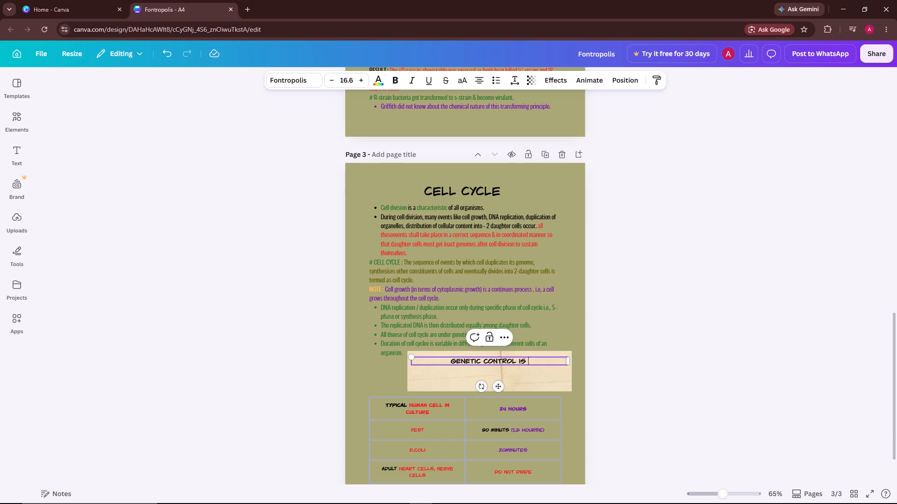
type("do")
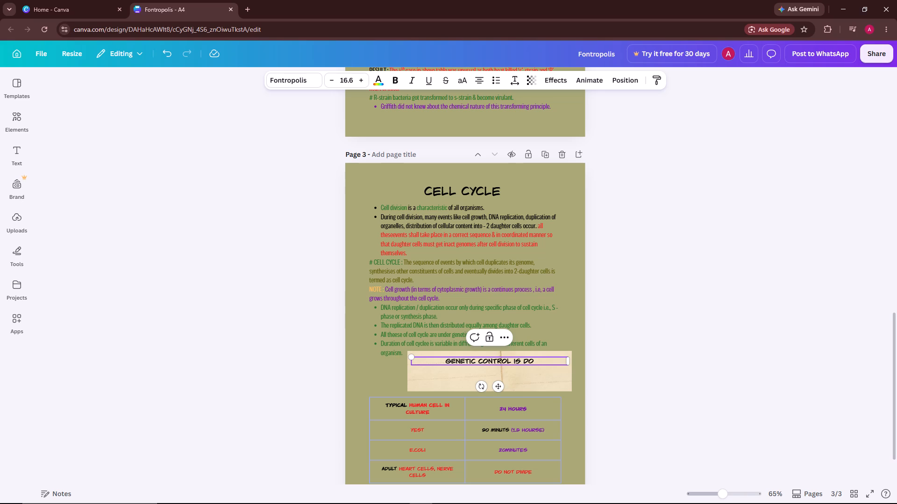
type("ny by")
key("space")
type("two")
key("space")
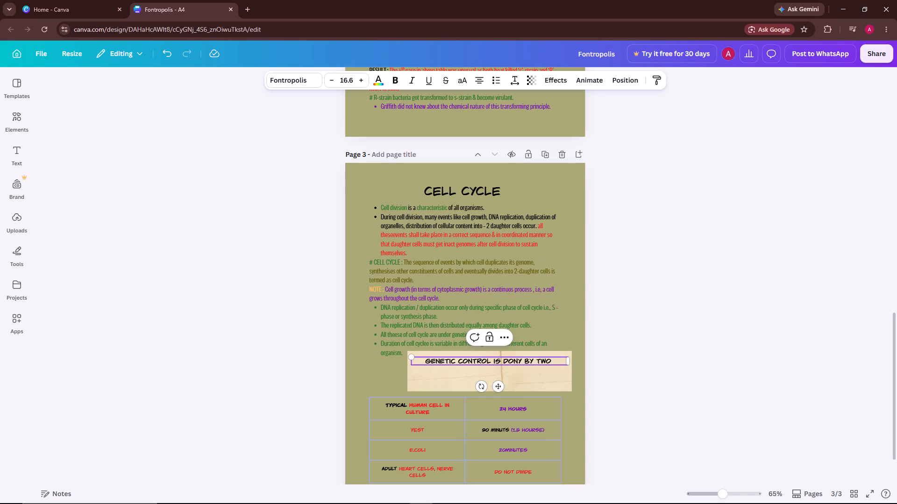
type("diff")
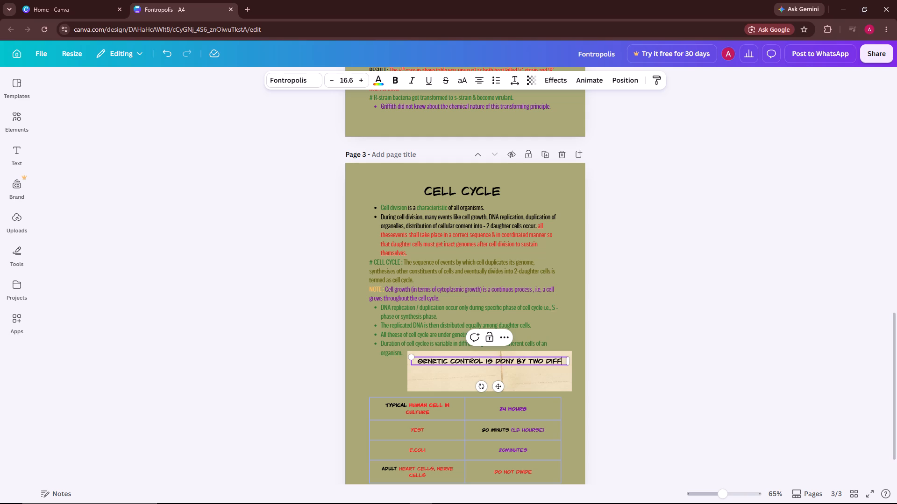
type("ere")
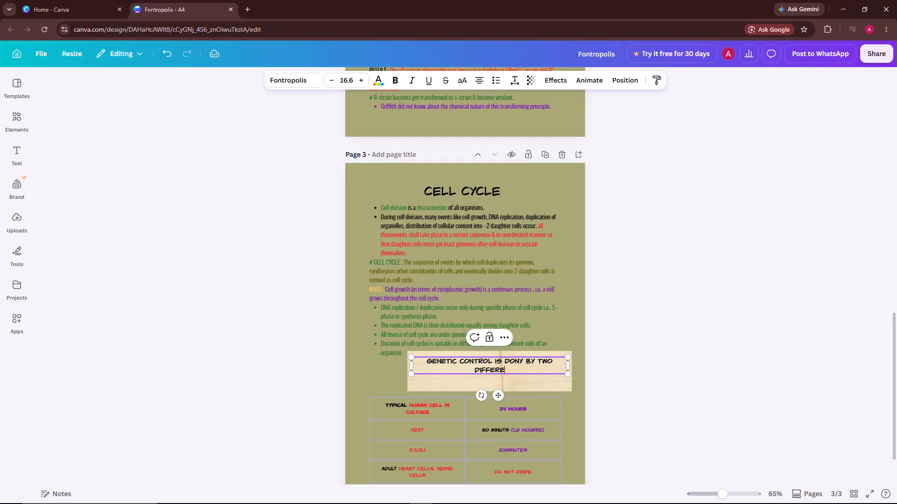
type("nt")
key("space")
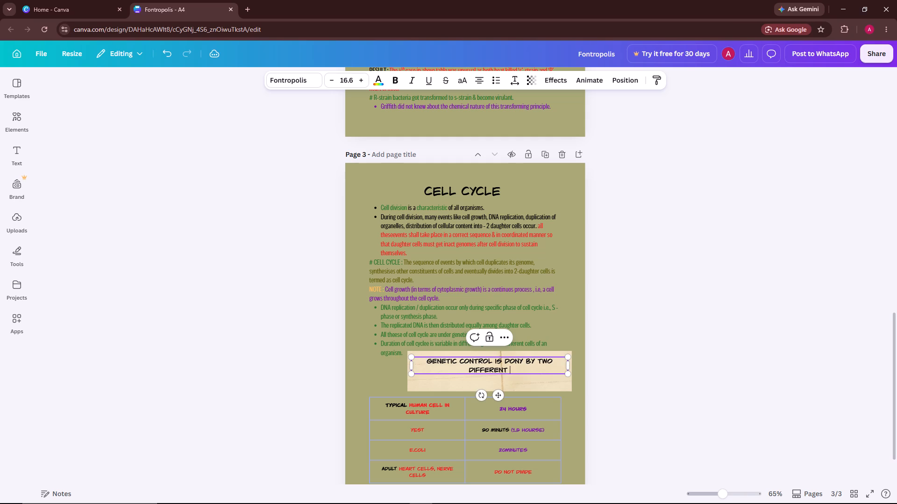
type("mo")
type("le")
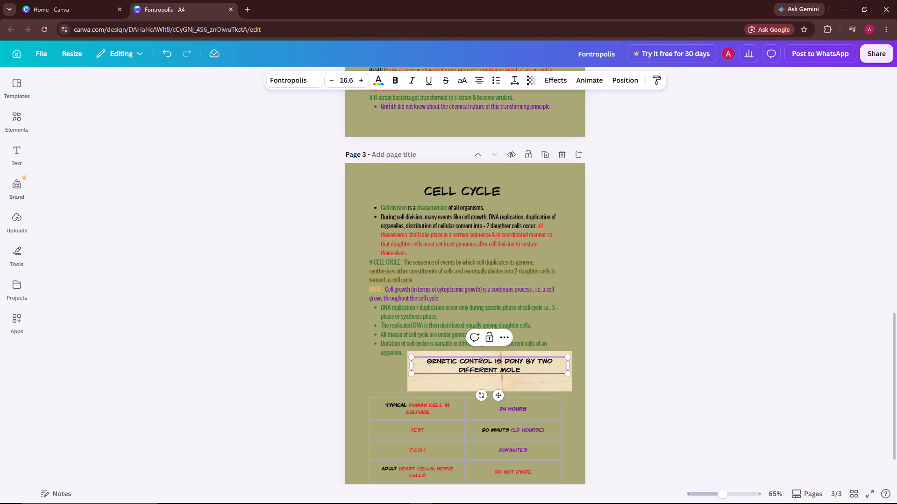
type("cu")
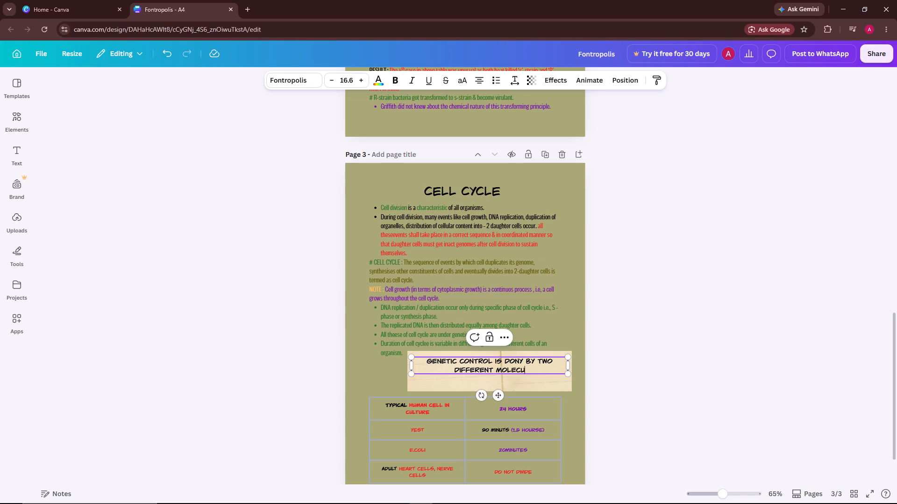
type("les")
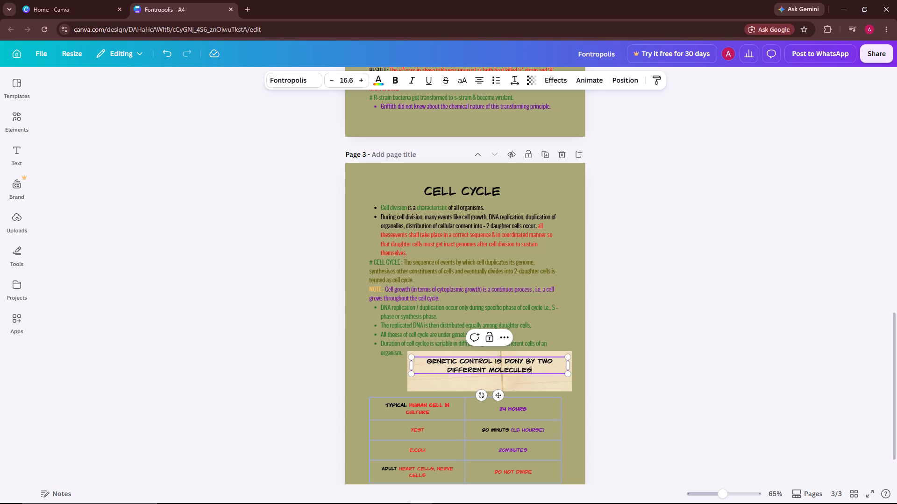
key("space")
type("na")
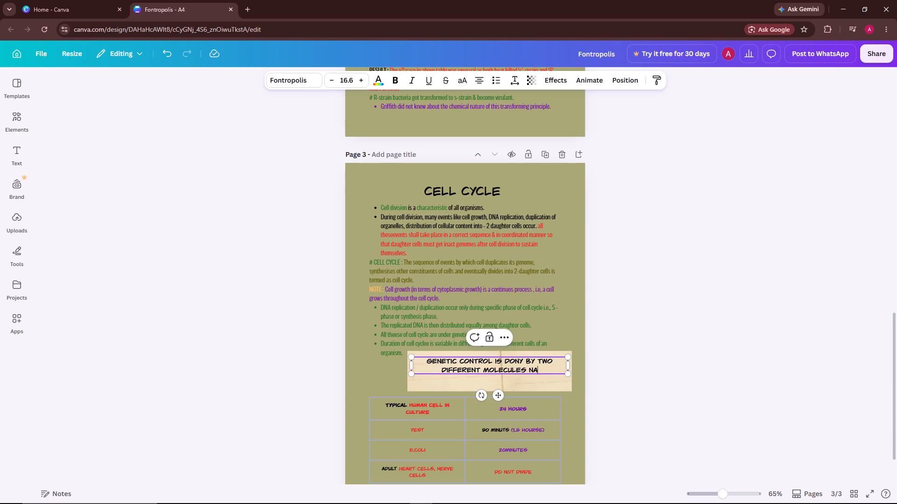
type("mely")
key("space")
type(":")
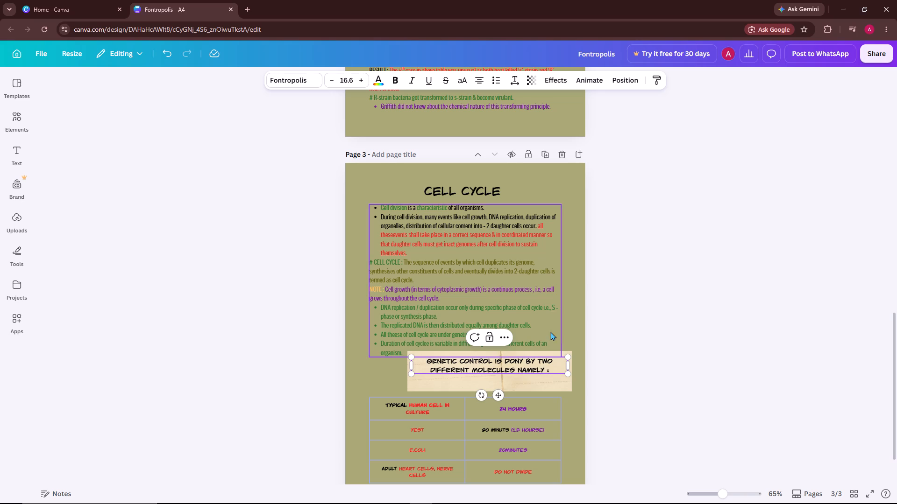
Scale the genetic control text on the paper strip down to font size 15.4.
left_click_drag(409, 376, 414, 373)
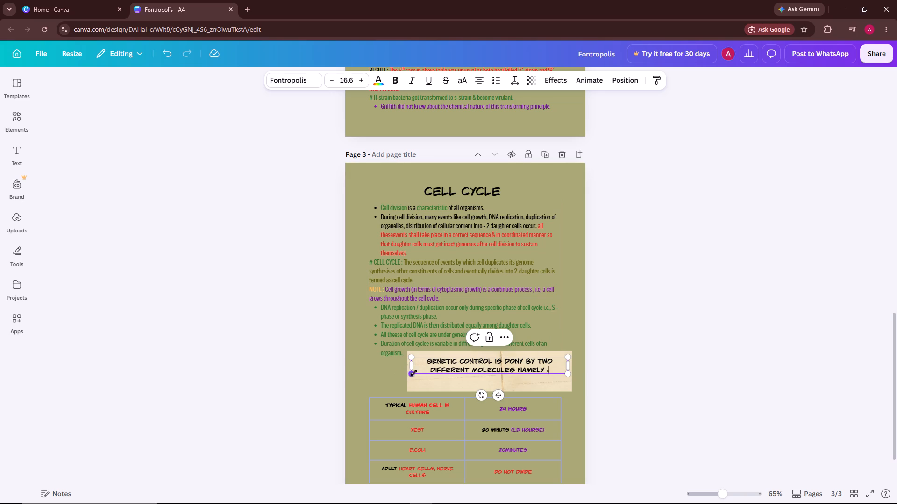
left_click_drag(414, 373, 420, 370)
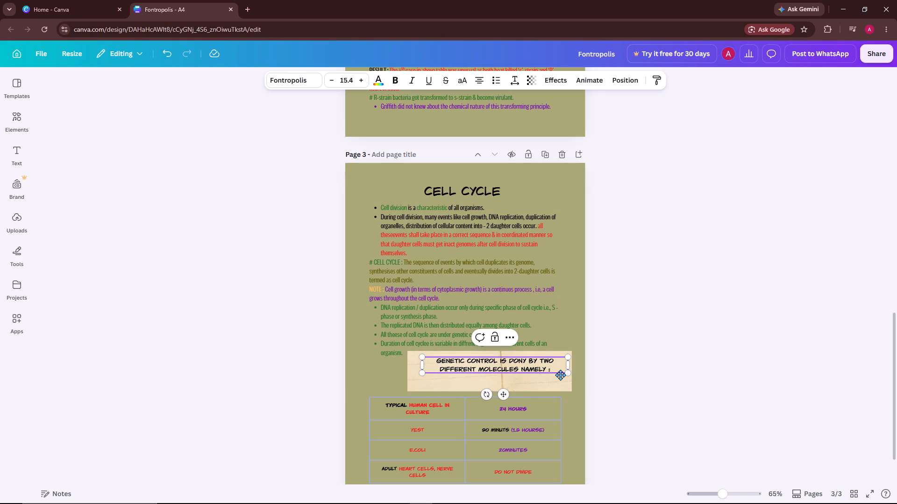
Add a bulleted line "cyclin proteins" below the genetic control sentence on the paper strip.
key("Return")
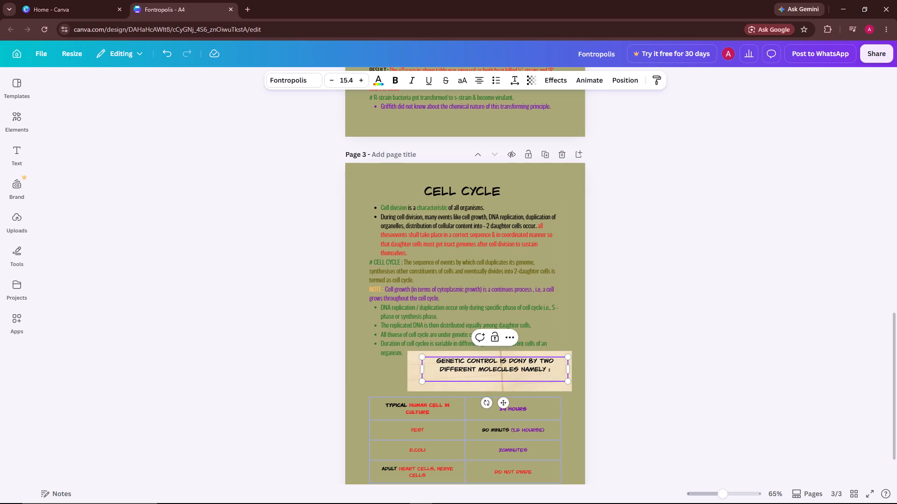
type("*")
key("space")
type("cy")
type("cli")
key("n")
key("space")
type("protein")
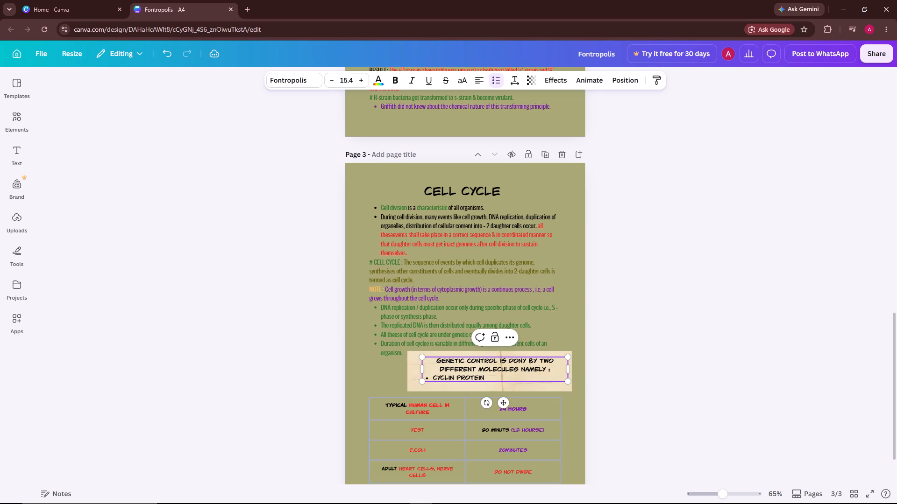
key("s")
Add a second bulleted line "cdks (cyclin dependent kinase)" below "cyclin proteins" on the paper strip.
key("Return")
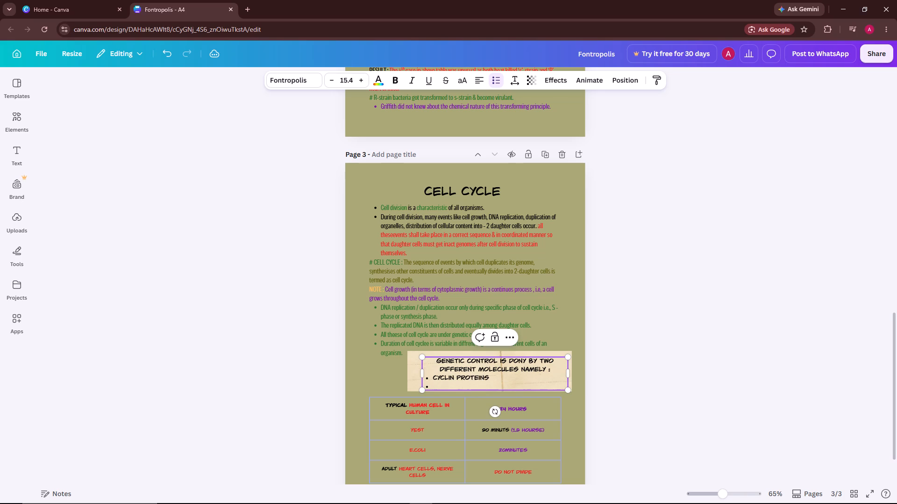
key("c")
type("dk")
key("s")
key("space")
key("shift+parenleft")
type("cy")
type("cli")
type("n")
key("space")
type("de")
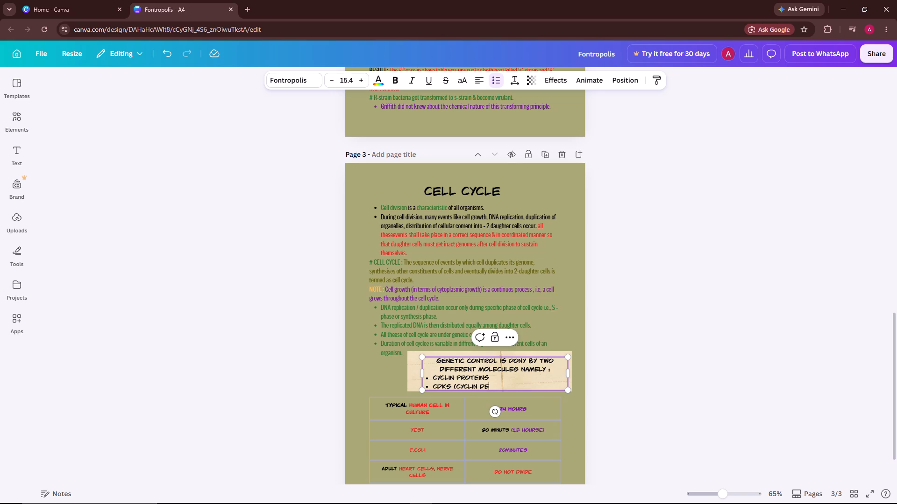
type("pen")
type("de")
type("nt")
key("space")
type("ki")
key("s")
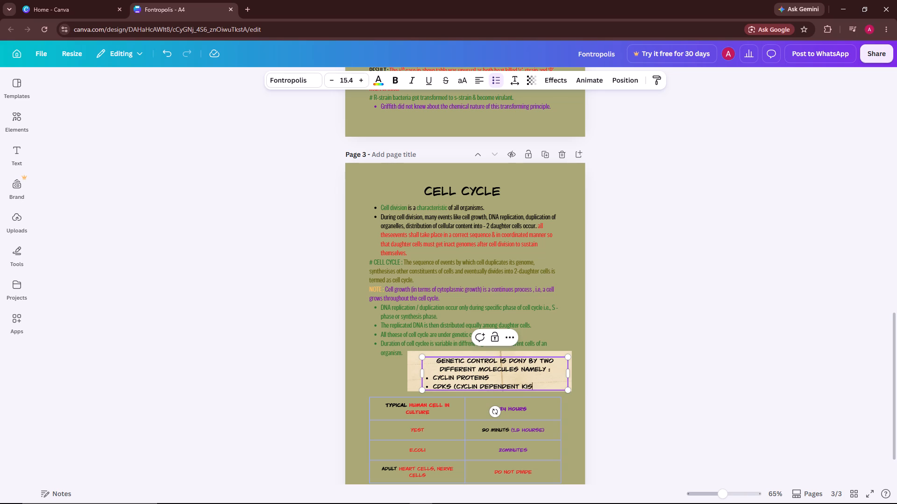
key("BackSpace")
type("na")
type("se")
key("shift+parenright")
Colour both bulleted lines on the paper strip purple #7d13af.
left_click_drag(548, 388, 431, 379)
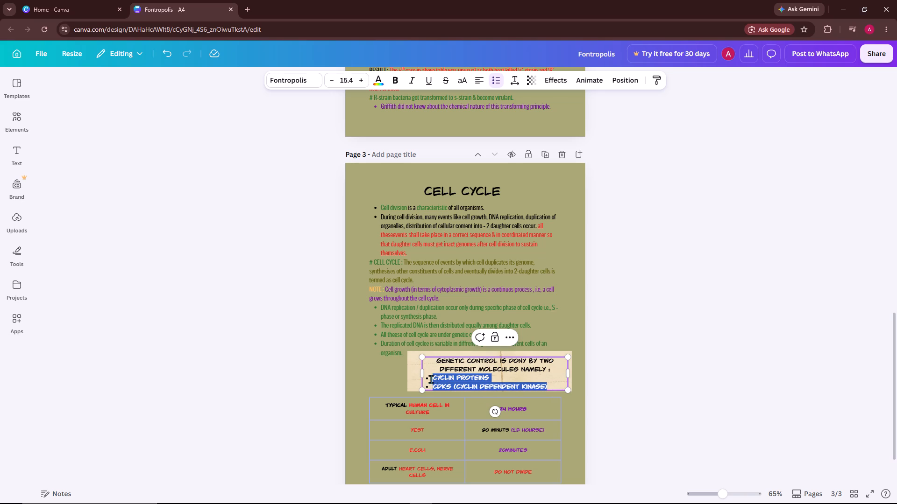
left_click_drag(431, 379, 428, 379)
left_click(379, 79)
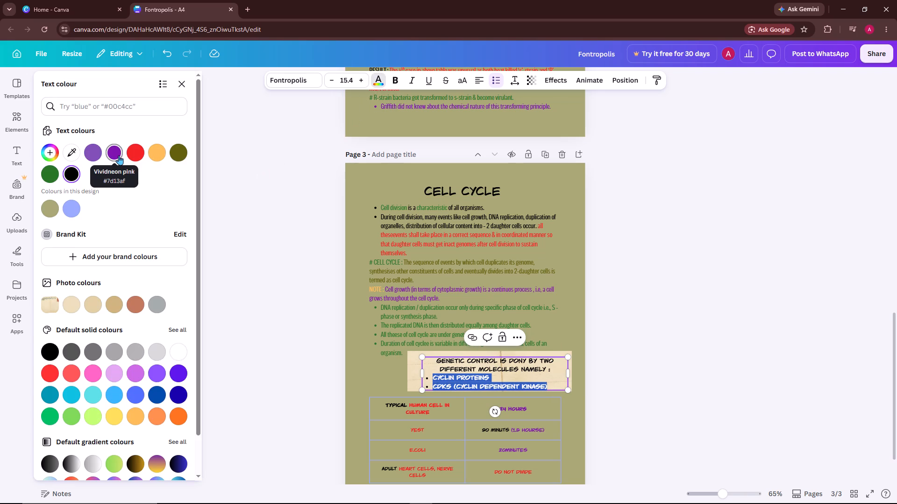
left_click(119, 155)
double_click(254, 188)
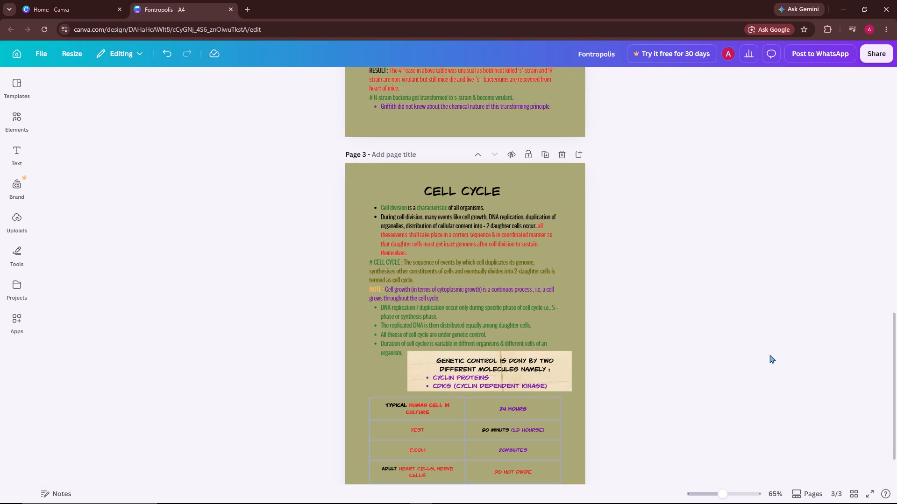
Add a new page after page 3.
scroll(708, 340, "down", 2)
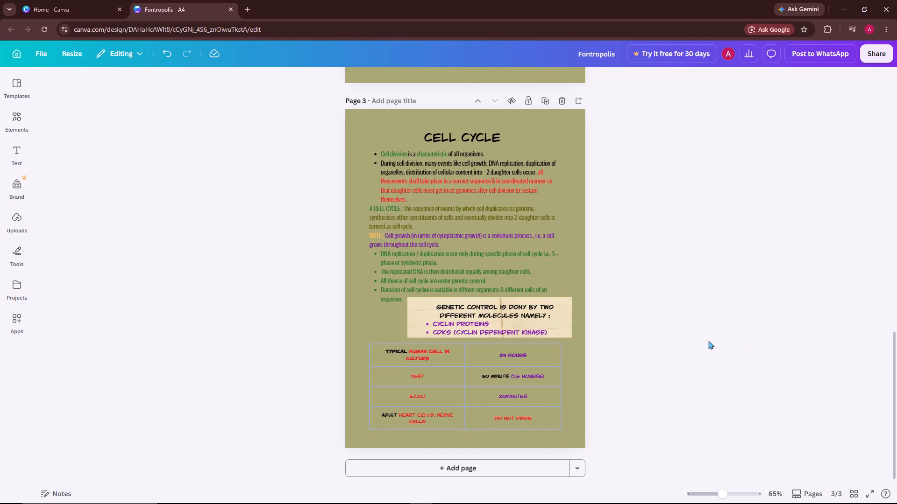
left_click(536, 469)
Duplicate the "Cell Cycle" heading from page 3 and move the copy to the top of page 4.
scroll(496, 377, "up", 10)
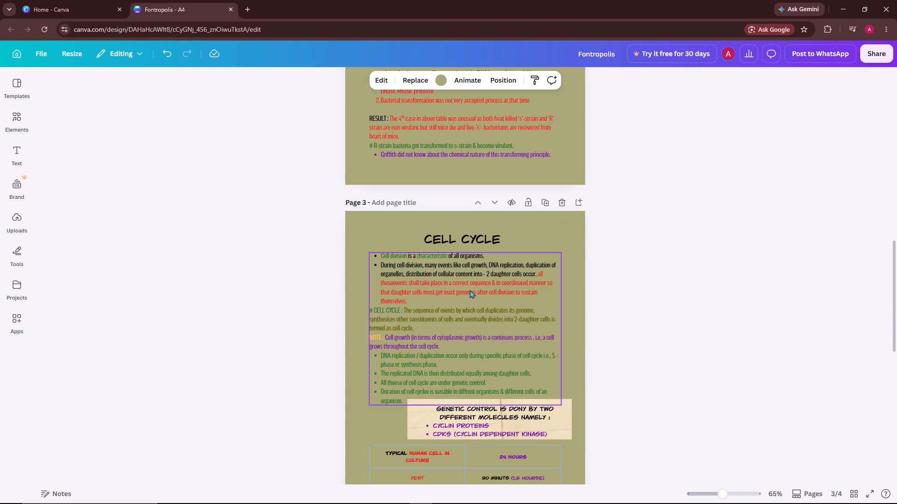
left_click(452, 241)
left_click(464, 212)
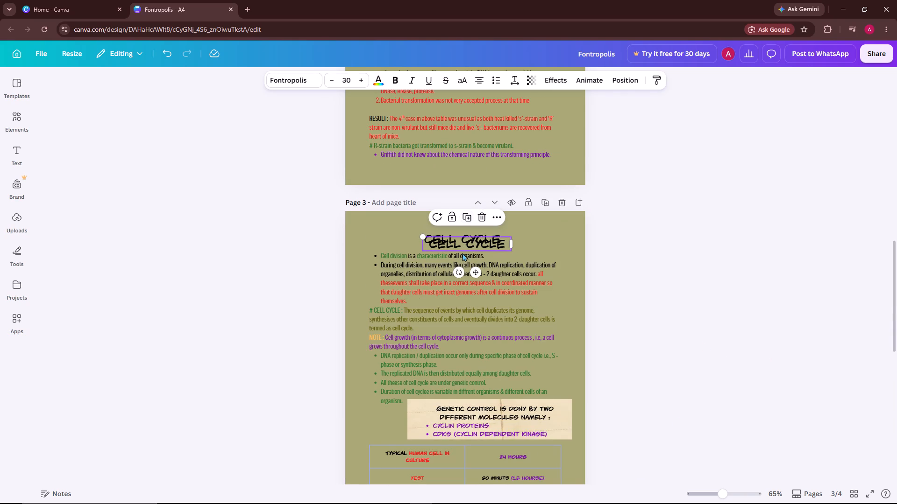
left_click_drag(462, 246, 463, 440)
scroll(464, 373, "down", 3)
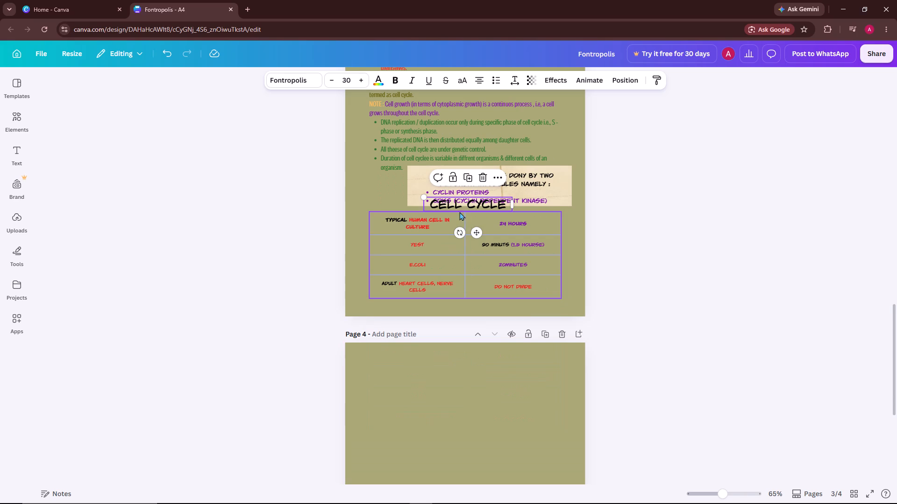
left_click_drag(459, 204, 453, 381)
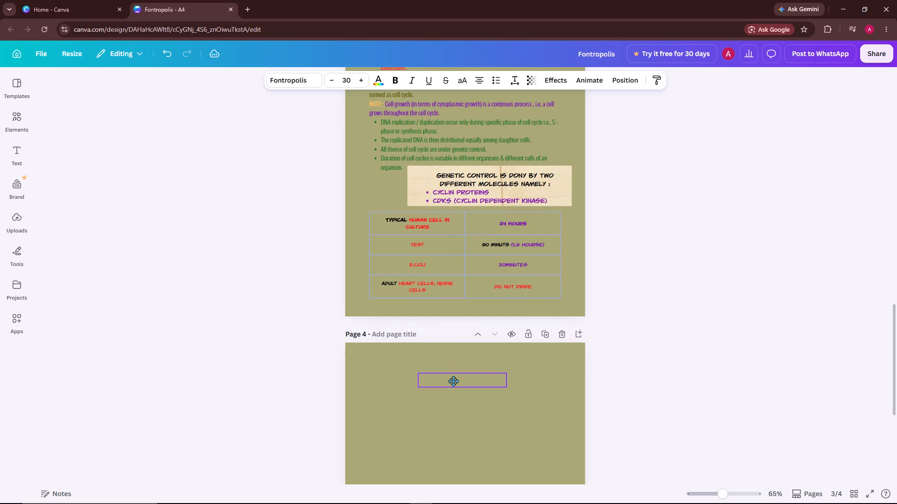
left_click_drag(453, 381, 454, 388)
scroll(455, 367, "down", 5)
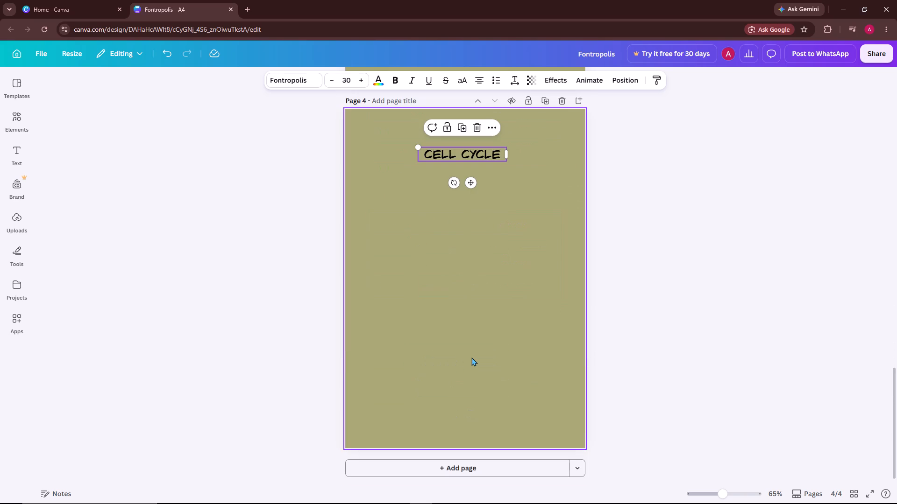
left_click_drag(456, 154, 455, 155)
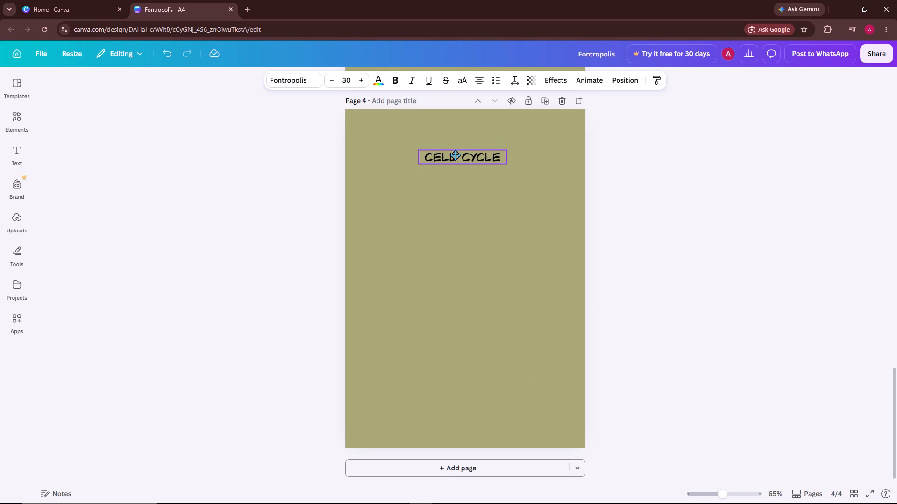
left_click_drag(455, 155, 455, 141)
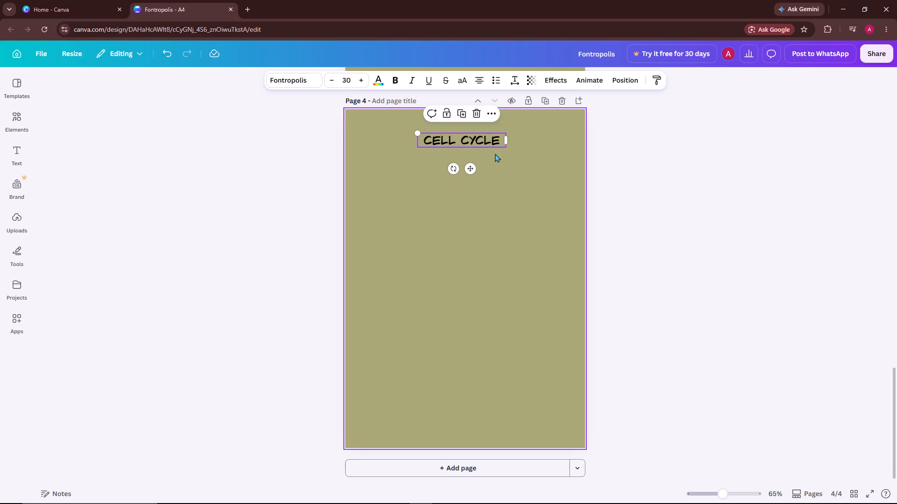
Widen the copied heading's text box on page 4 and centre it horizontally along the top margin.
left_click_drag(507, 142, 507, 142)
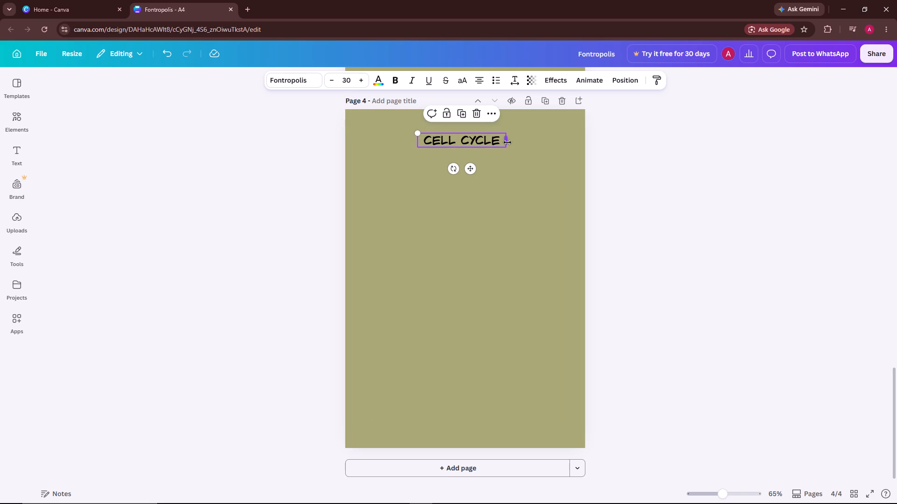
left_click_drag(507, 142, 538, 143)
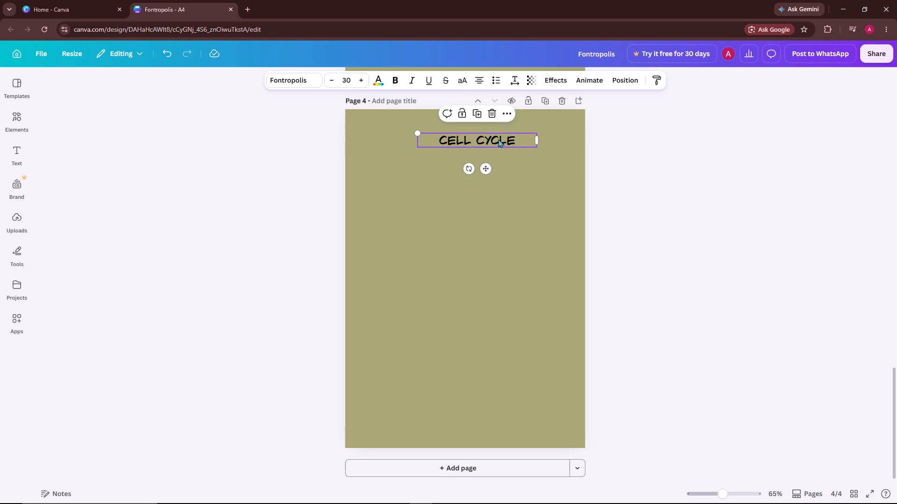
left_click_drag(498, 136, 491, 136)
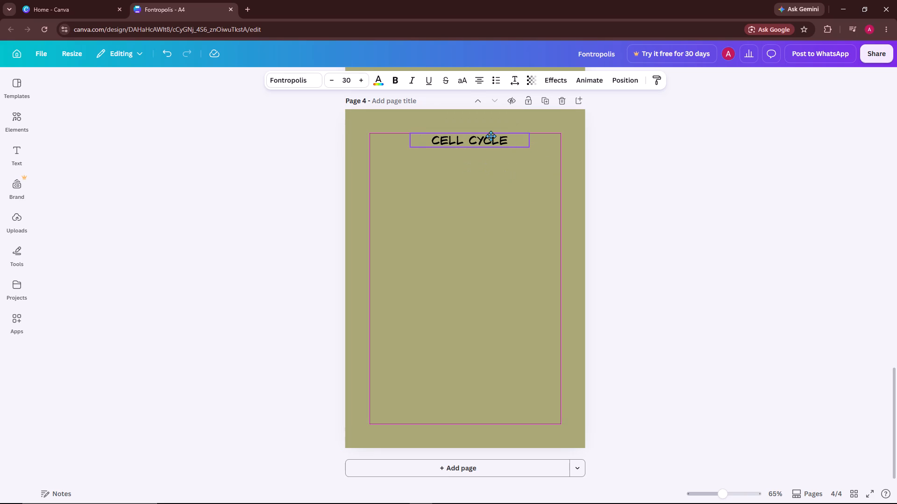
left_click_drag(491, 136, 487, 136)
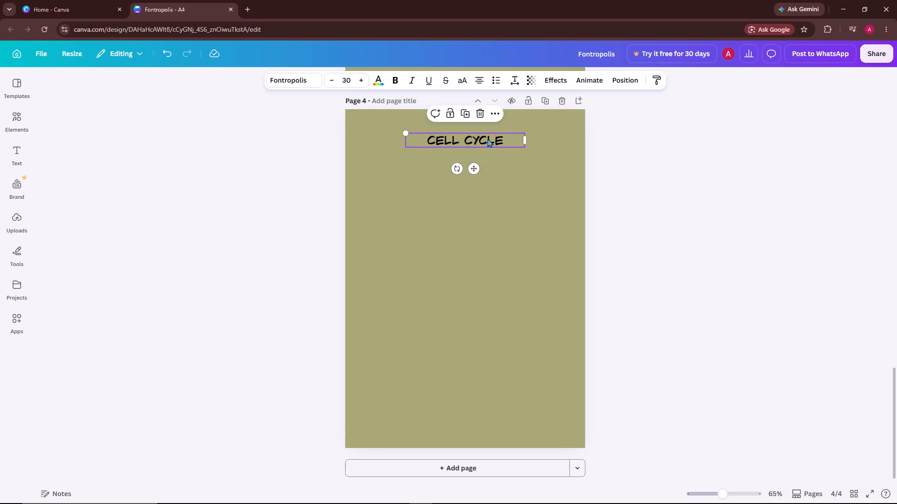
Replace the copied heading text on page 4 with "phases of cell division".
left_click(487, 139)
key("BackSpace")
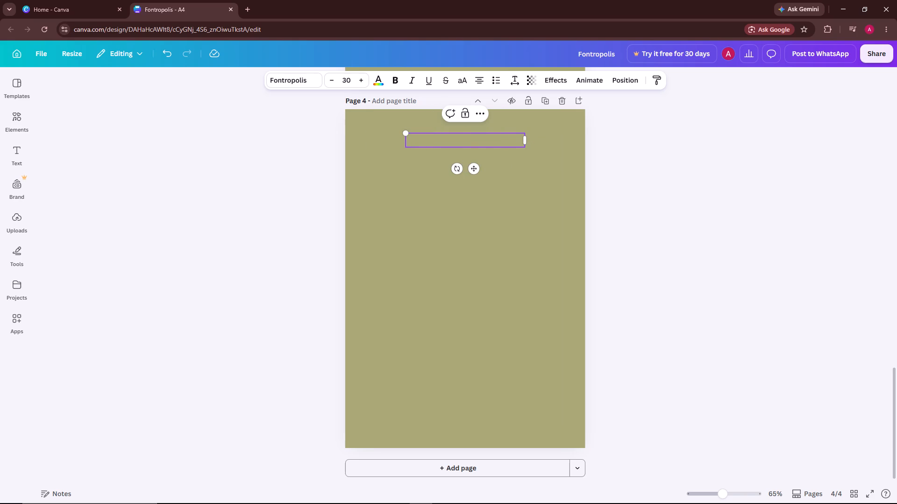
type("phase")
type("s")
key("space")
key("o")
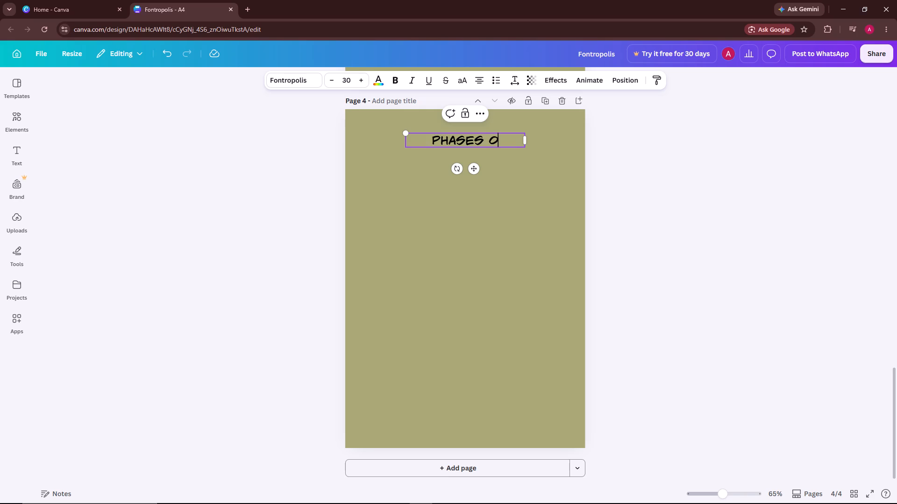
type("f cell divi")
key("d")
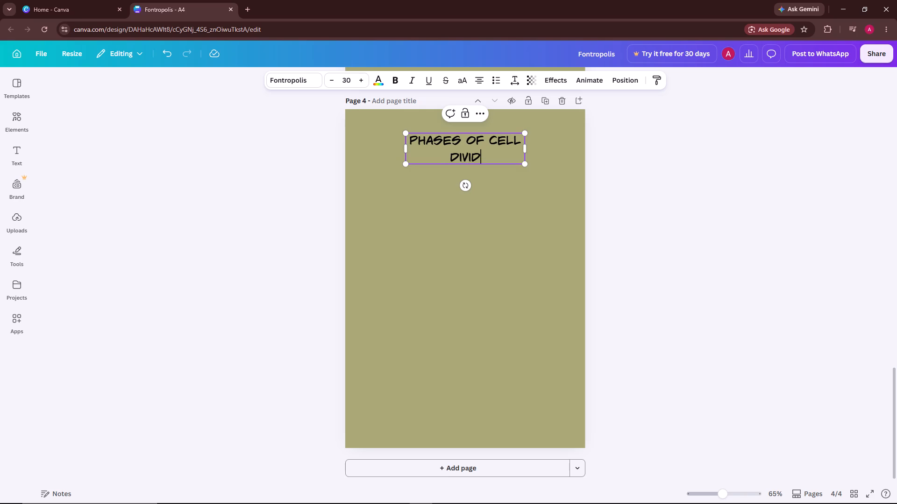
key("BackSpace")
type("sion")
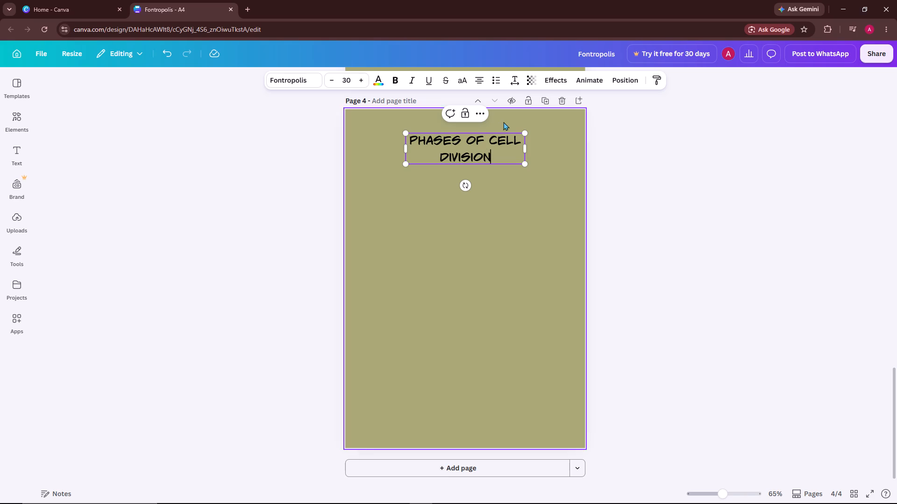
Scale the page 4 heading down to font size 21.9 and widen its text box so the text fits on one line.
left_click_drag(404, 164, 407, 160)
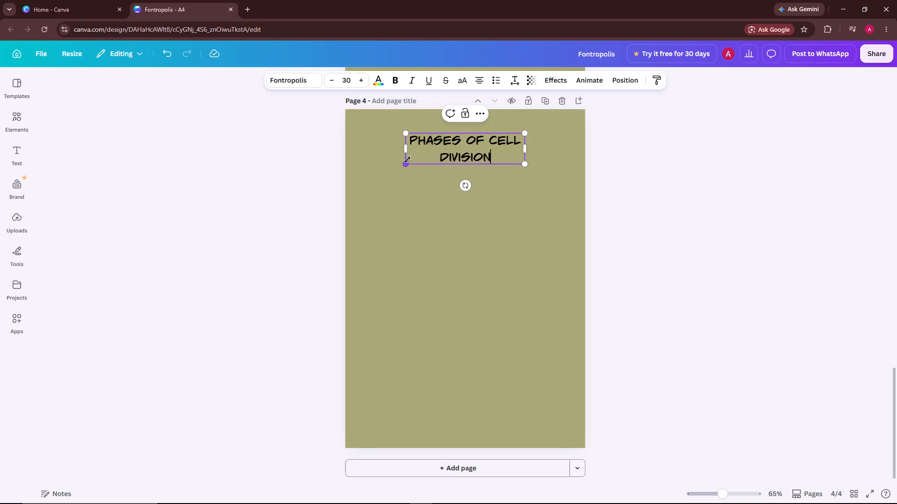
left_click_drag(407, 160, 432, 140)
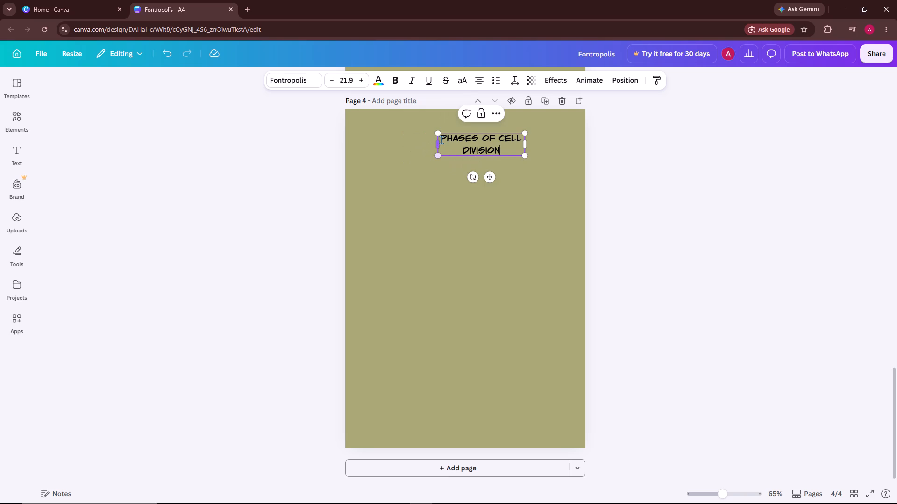
left_click_drag(435, 144, 408, 144)
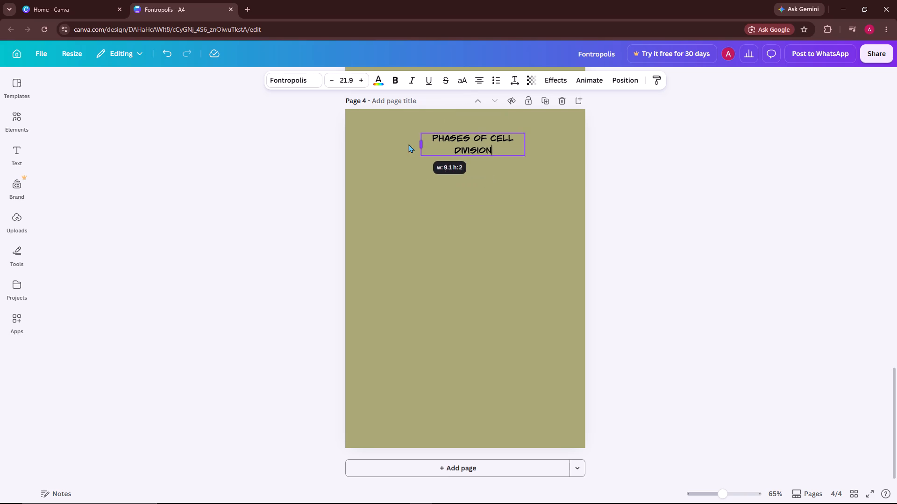
left_click_drag(408, 144, 391, 144)
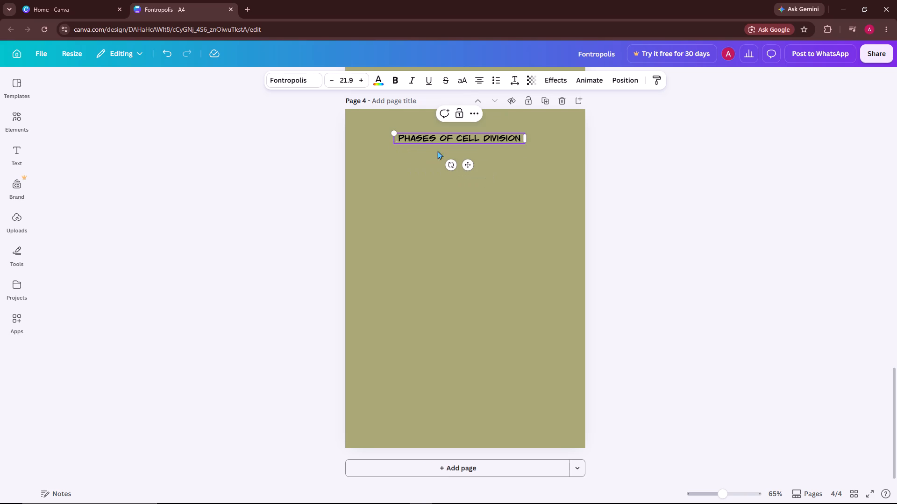
left_click(506, 161)
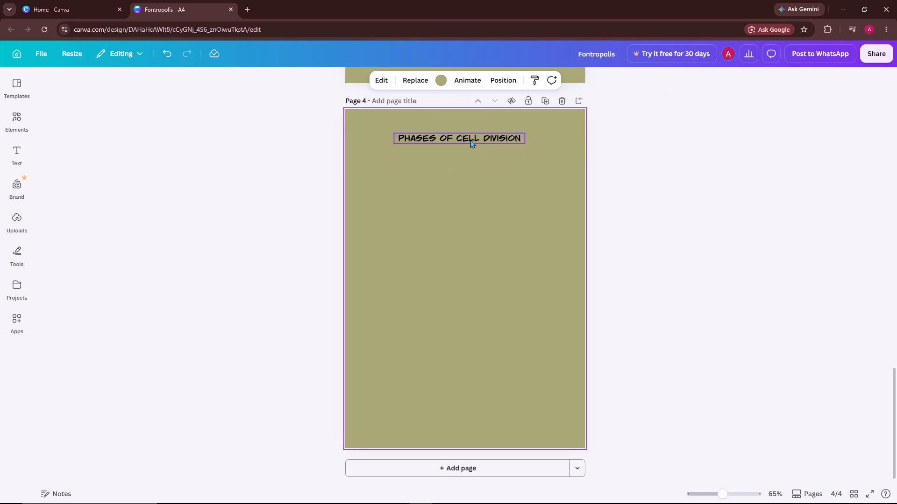
Centre the "Phases of cell division" heading horizontally near the top of page 4.
left_click_drag(470, 140, 477, 144)
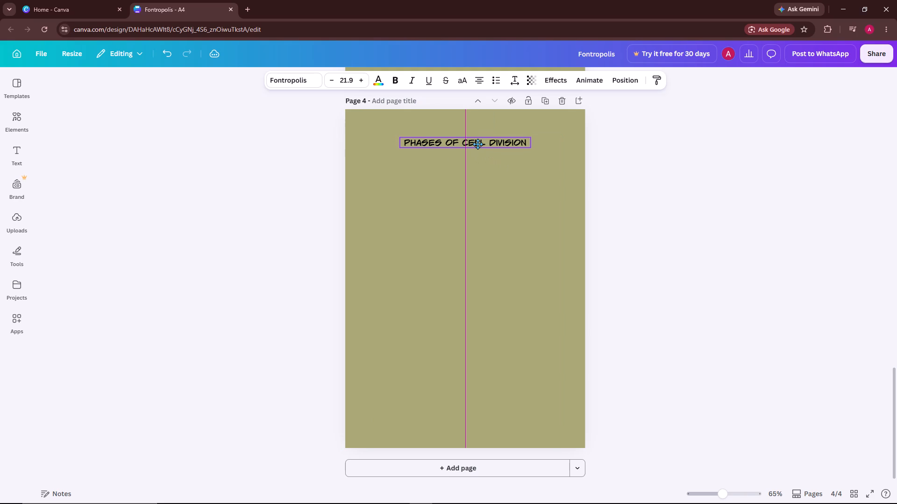
left_click_drag(477, 144, 478, 143)
left_click(501, 152)
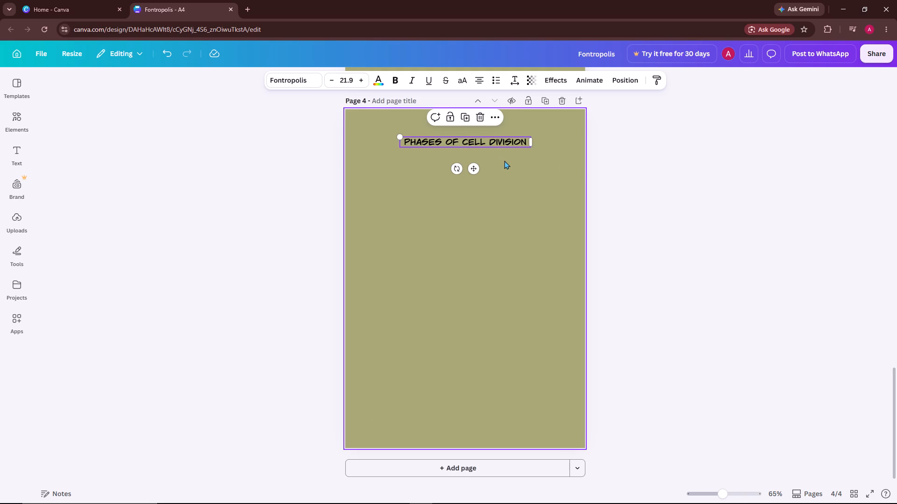
Change the text colour of the whole page 4 heading to the dark green already used in the document.
left_click(522, 136)
left_click(526, 137)
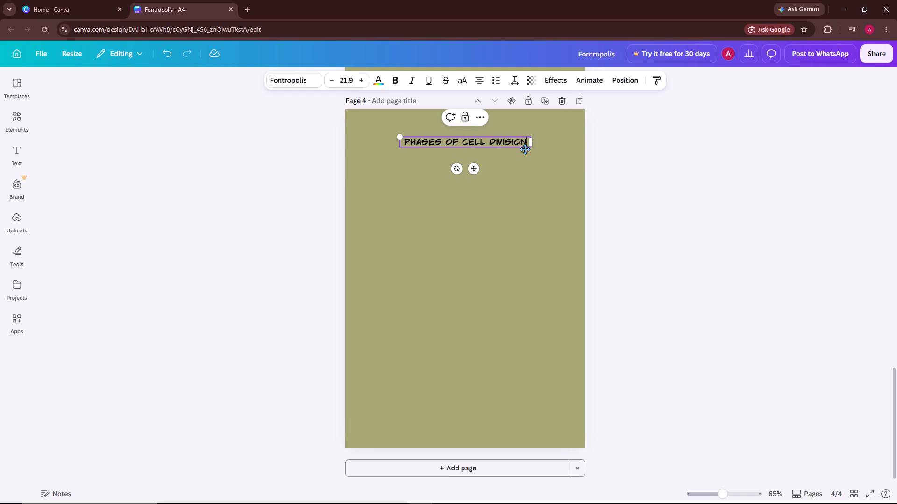
left_click_drag(526, 143, 407, 142)
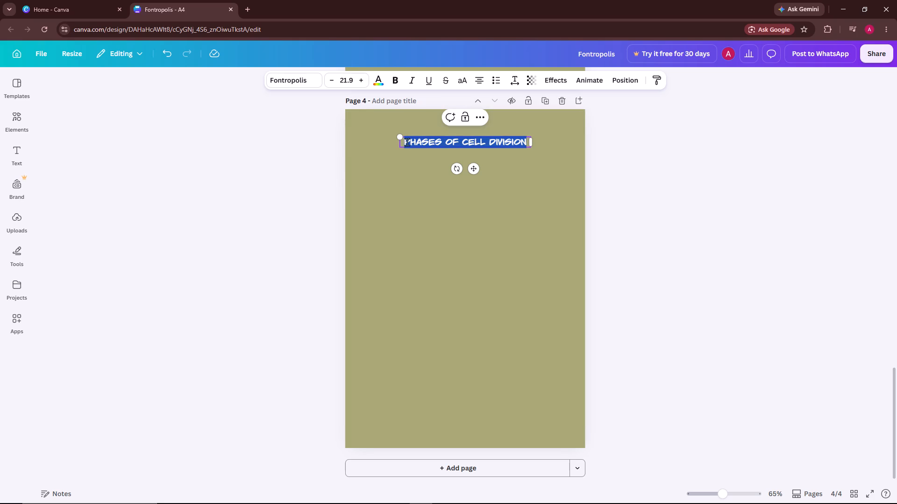
left_click_drag(407, 142, 403, 143)
left_click(377, 79)
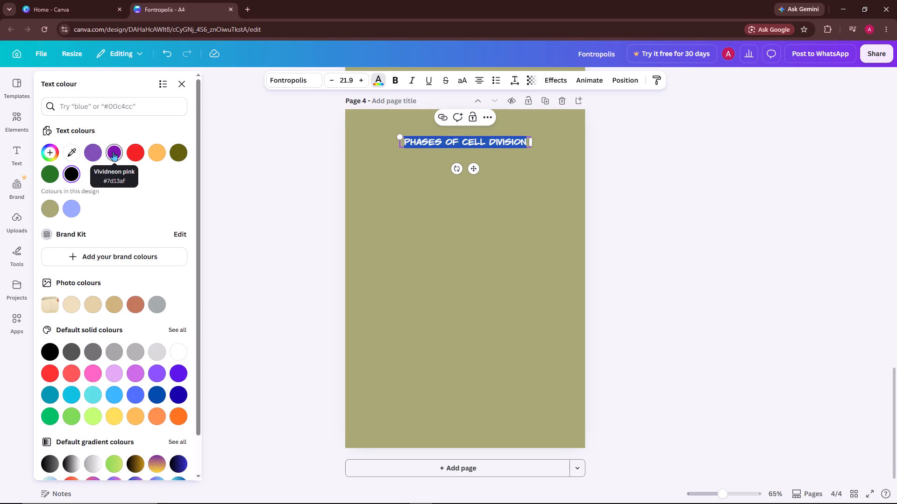
left_click(52, 176)
double_click(287, 195)
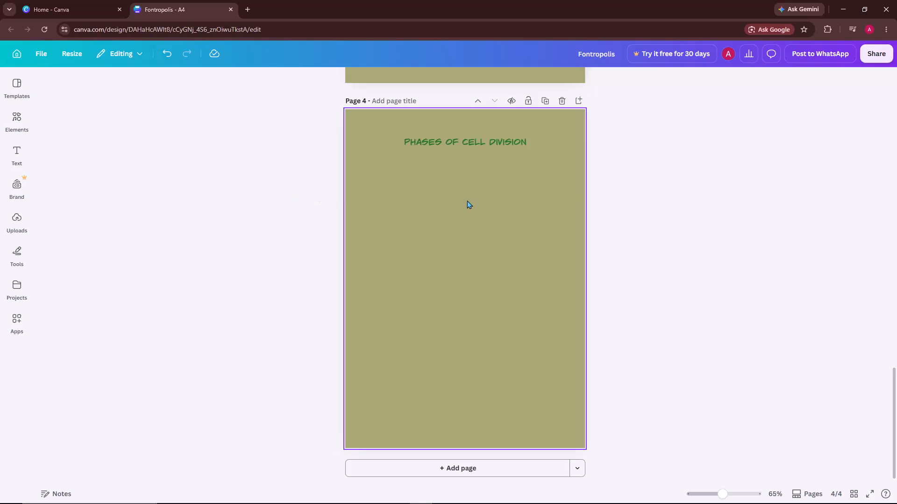
Duplicate the body text box from page 3 and place the copy below the page 4 heading, aligned with the side margins.
scroll(467, 200, "up", 6)
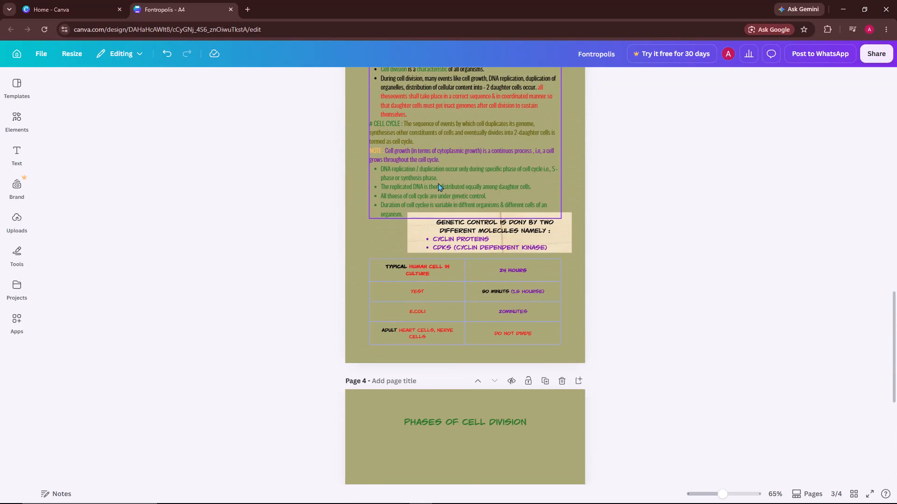
scroll(436, 183, "up", 2)
left_click(438, 186)
left_click(468, 137)
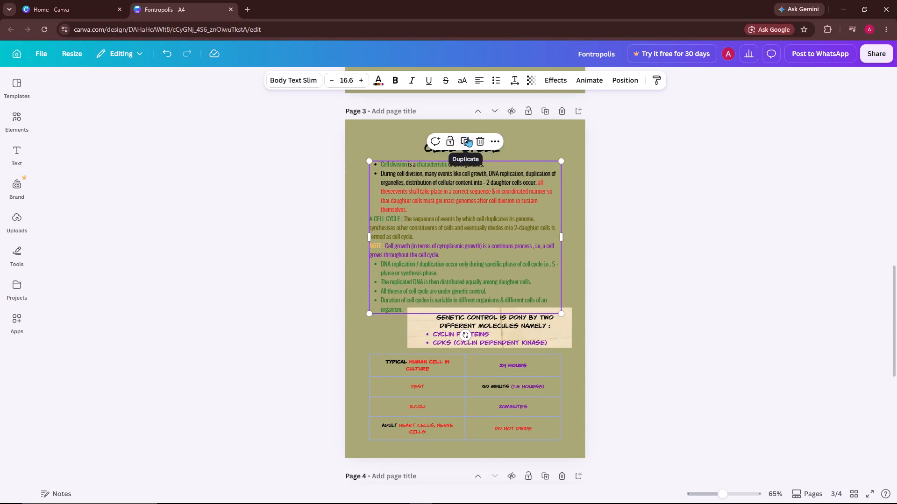
scroll(414, 181, "down", 3)
scroll(415, 137, "up", 1)
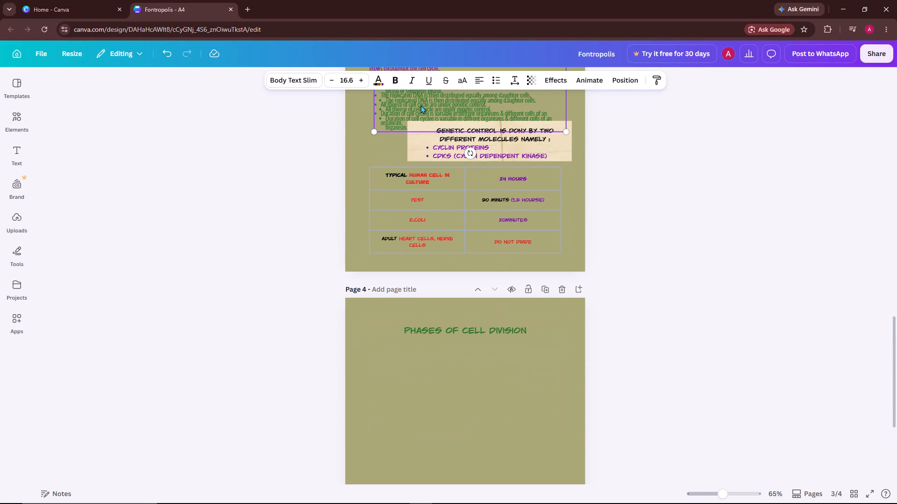
left_click_drag(420, 105, 420, 470)
scroll(408, 373, "down", 3)
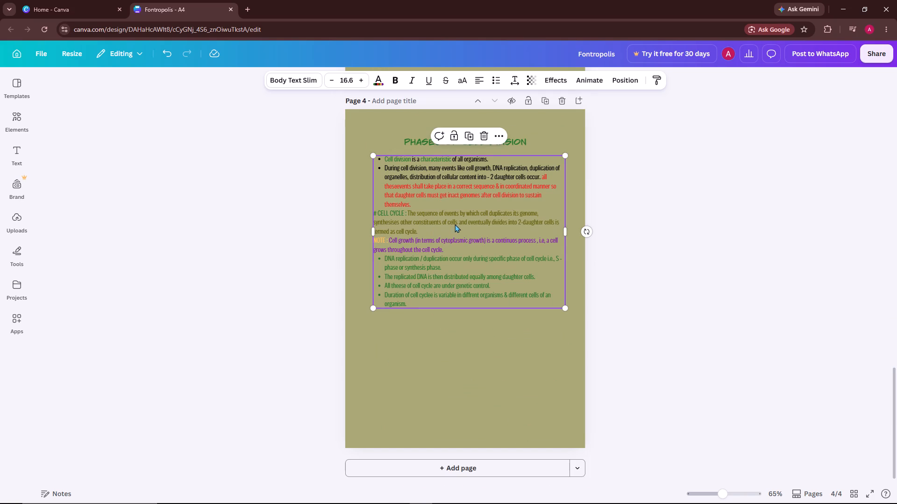
left_click(450, 222)
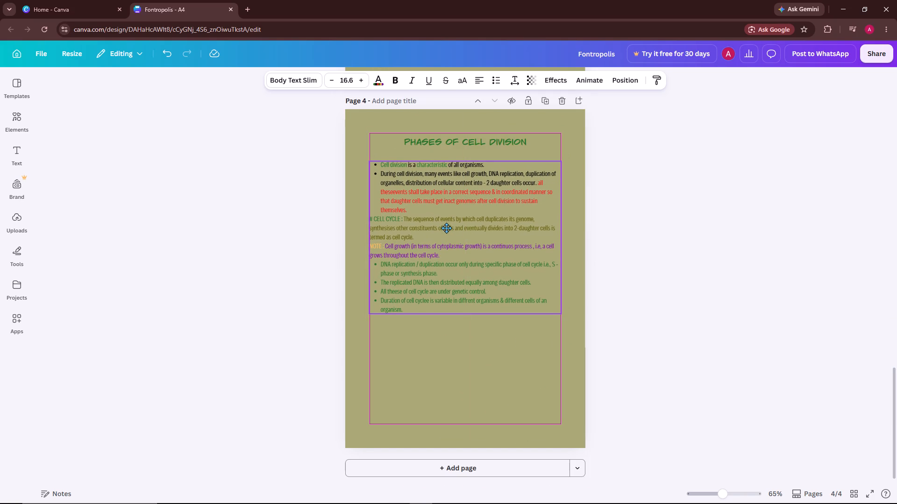
Clear all the copied text from the body text box on page 4.
left_click(446, 225)
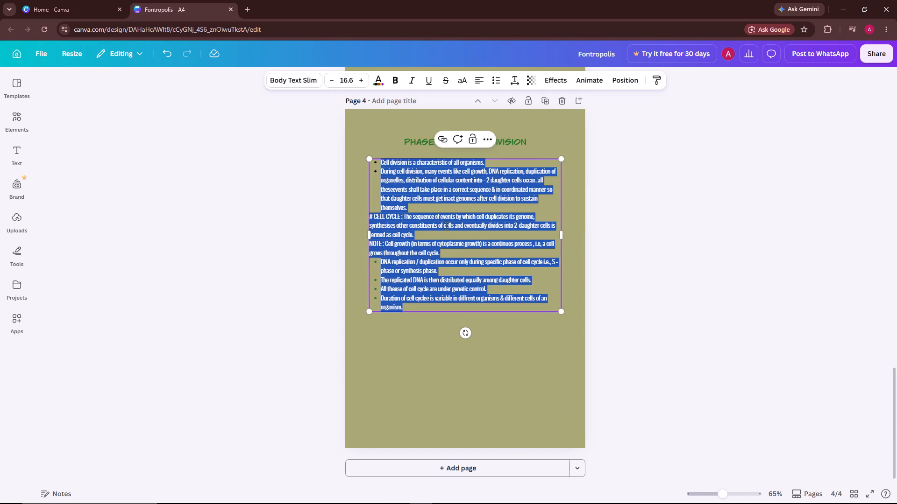
key("BackSpace")
key("BackSpace")
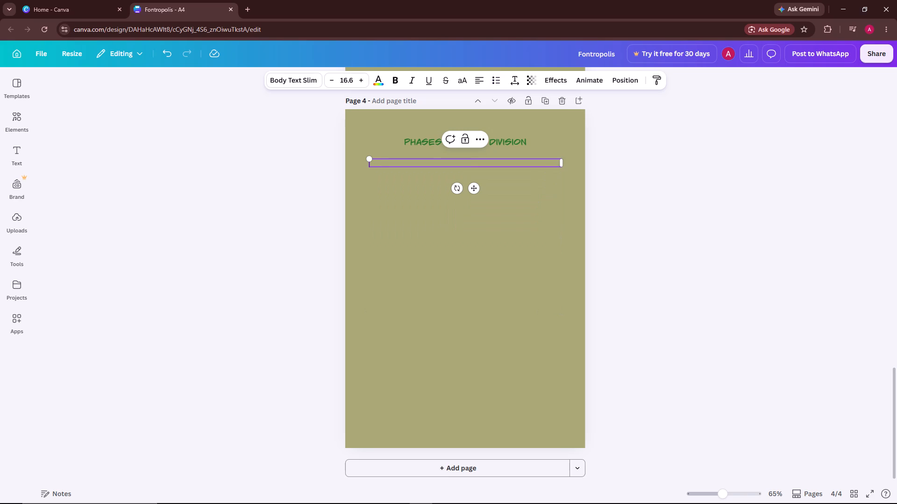
key("c")
key("BackSpace")
Enter the bulleted line "Cellcycle has 2- major phases :" in the emptied body text box.
type("*")
key("space")
key("c")
key("e")
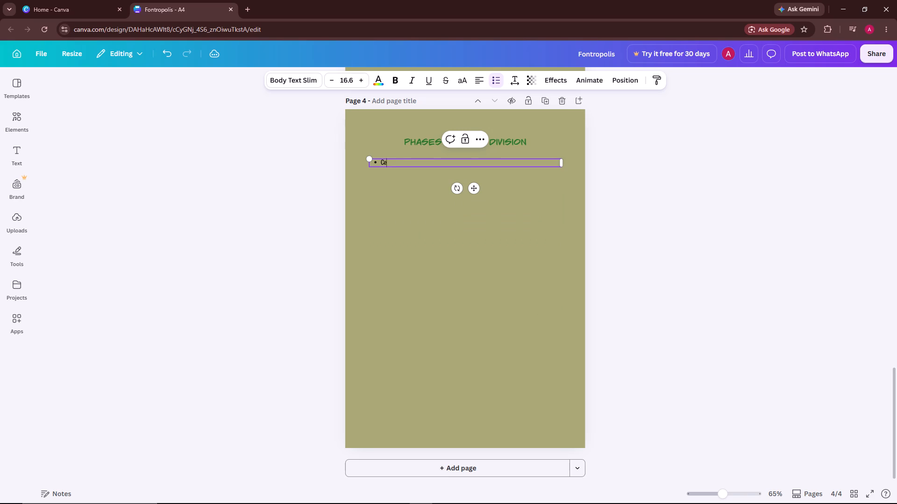
type("ll")
type("cycle has")
key("space")
key("2")
type("-")
key("space")
type("ma")
type("jor pha")
type("ses")
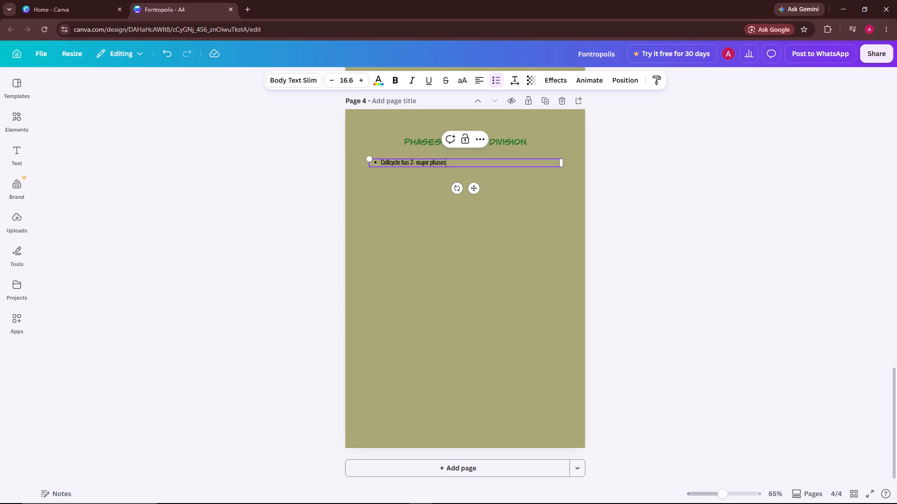
key("space")
type(":")
Start a numbered list below the bulleted line in the page 4 body text, with "Interphase" as item 1.
key("Return")
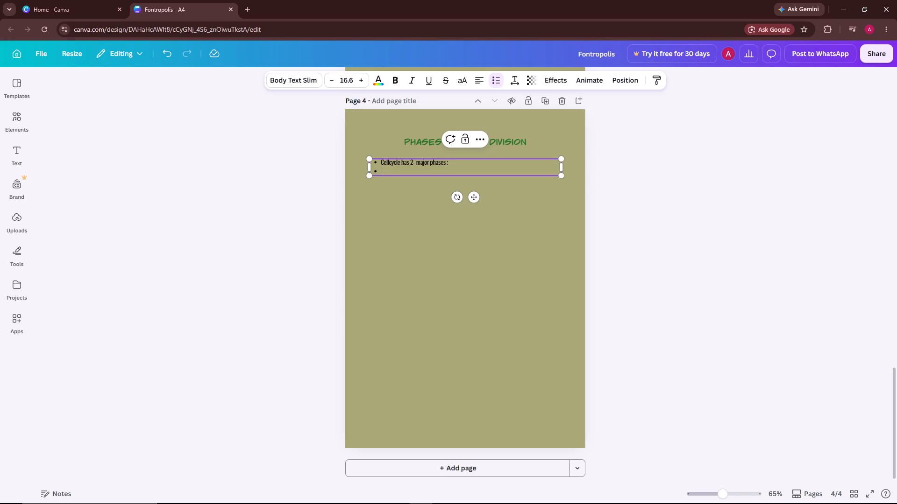
key("BackSpace")
type("1.")
key("space")
key("i")
key("BackSpace")
type("I")
key("space")
type("nter")
type("phas")
type("e")
key("space")
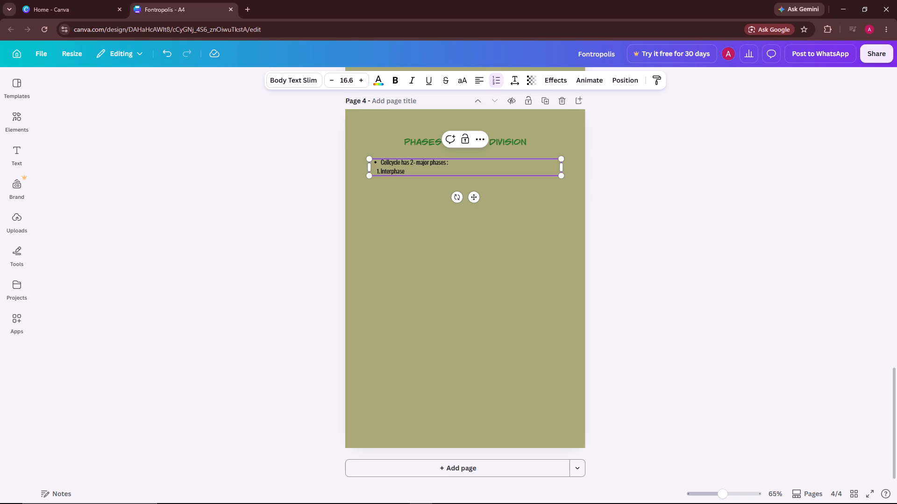
Complete the Interphase item with the text "(preparatory phase) - I".
key("shift+parenleft")
type("pre")
type("pa")
type("ra")
type("tory")
key("space")
type("phase")
key("shift+parenright")
key("space")
type("-")
key("space")
key("shift+i")
key("BackSpace")
type("III")
key("BackSpace")
key("BackSpace")
Add the second numbered item "M-phase (nucleus & cell divide ) -II" below the Interphase line.
key("Return")
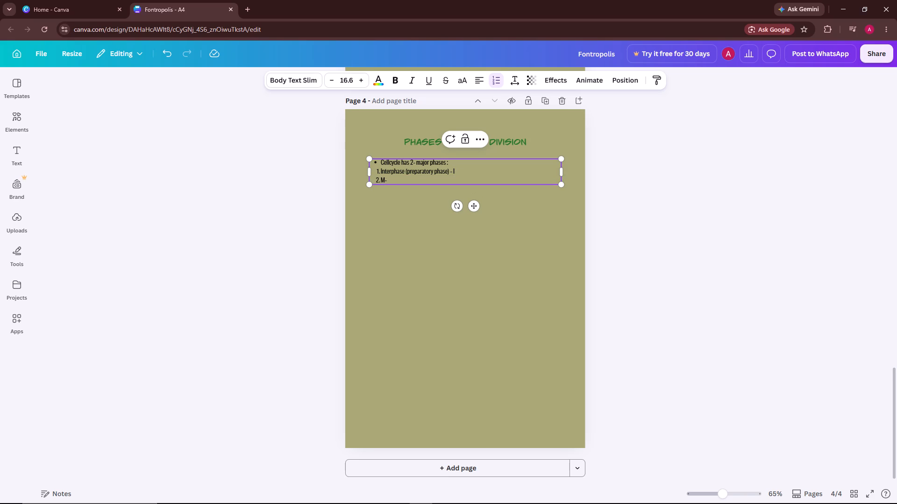
key("p")
key("BackSpace")
type("phase")
key("space")
key("shift+parenleft")
type("nu")
type("cl")
type("eu")
type("s")
key("space")
key("shift+ampersand")
key("space")
type("cell di")
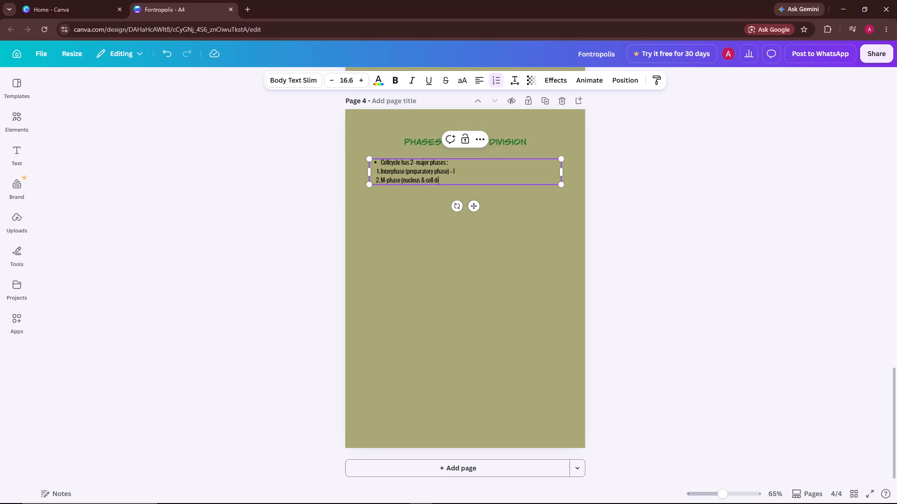
type("vi")
type("de")
key("space")
type(")")
key("space")
key("minus")
type("II")
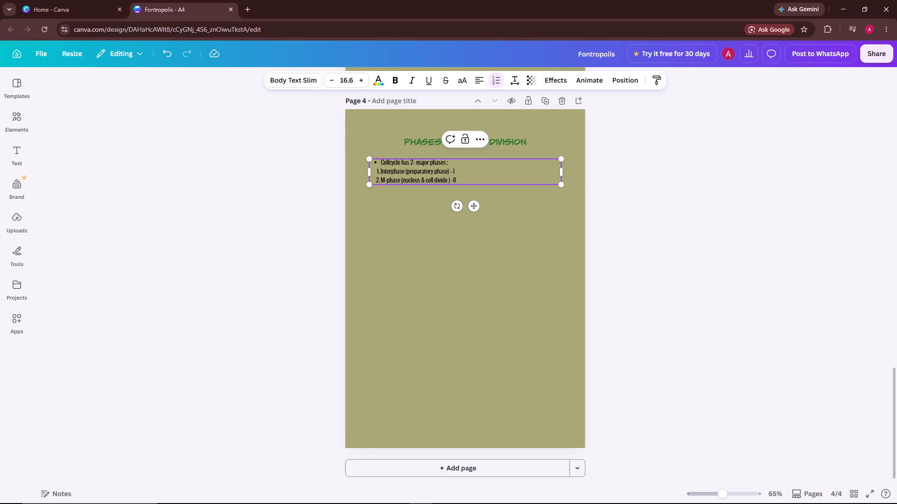
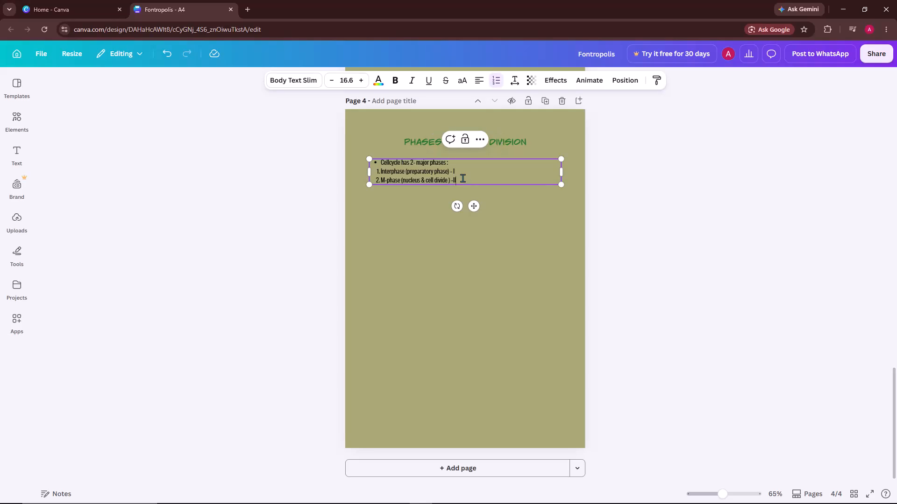
Start a bulleted line below the two numbered items with the text "Interphase is the phase".
key("Return")
key("BackSpace")
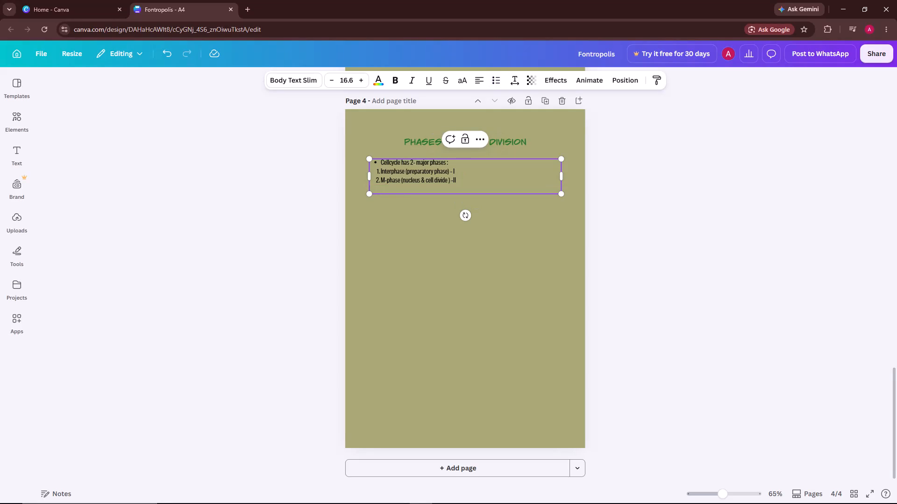
type("*")
key("space")
key("i")
type("nter")
key("bracketleft")
key("BackSpace")
type("phase")
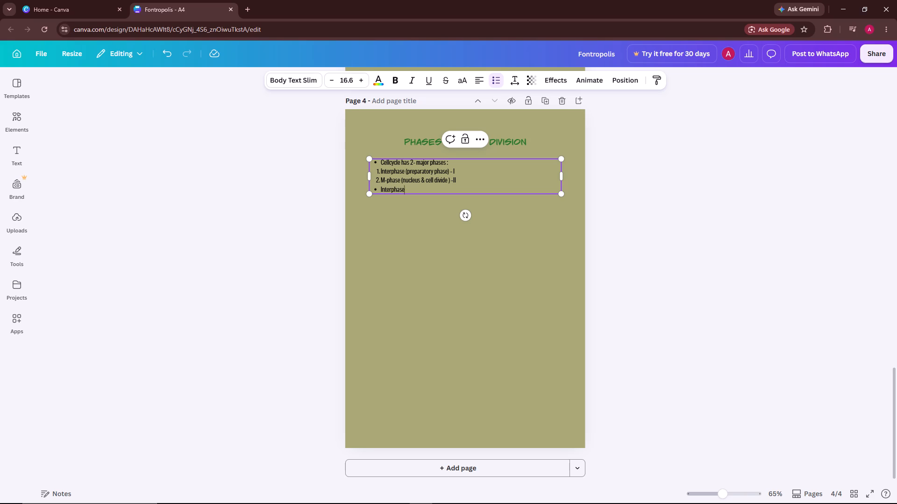
key("space")
type("is")
key("space")
type("the")
key("space")
type("phase")
key("space")
Complete the Interphase sentence in the new bullet with "between 2-successive M-phases.".
type("betw")
type("een")
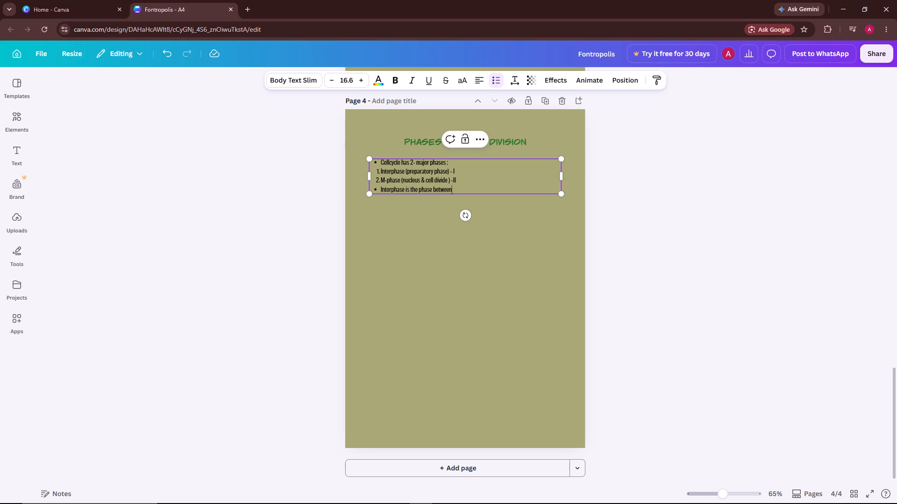
key("space")
type("2-")
type("succ")
type("essi")
type("ve")
key("space")
type("phase")
key("s")
key("period")
Continue the same bullet with the text "and M-phase is the phase".
key("space")
type("and")
key("space")
key("p")
type("hase")
key("space")
type("is the")
key("space")
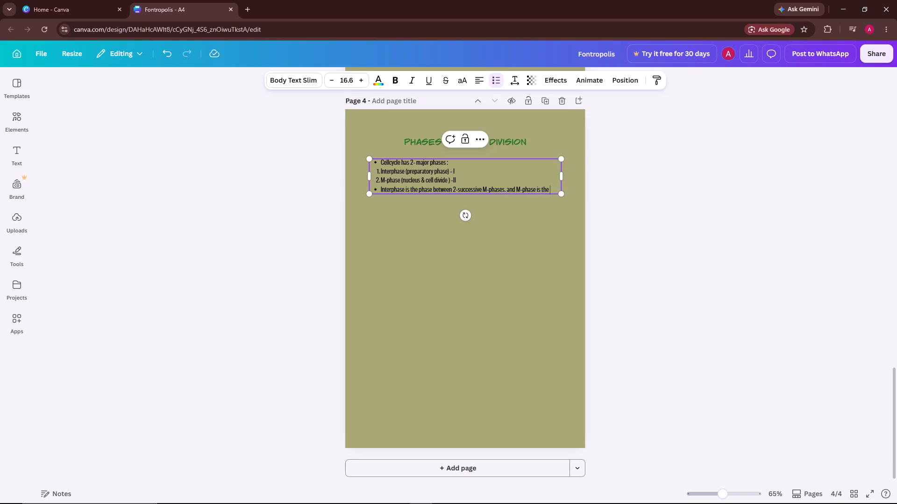
type("phase")
key("space")
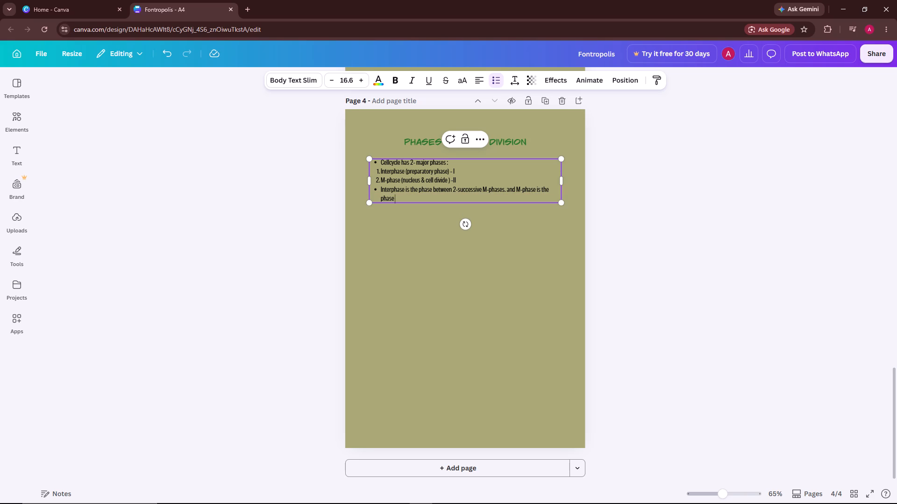
Finish the bullet's M-phase sentence with "between 2- successive interphases.".
type("between")
key("space")
type("2-")
key("space")
type("succ")
type("essi")
type("ve inter")
type("phase")
type("s.")
Colour the two numbered items, Interphase and M-phase, in the darker purple from the document's text colours.
left_click(377, 169)
left_click(377, 168)
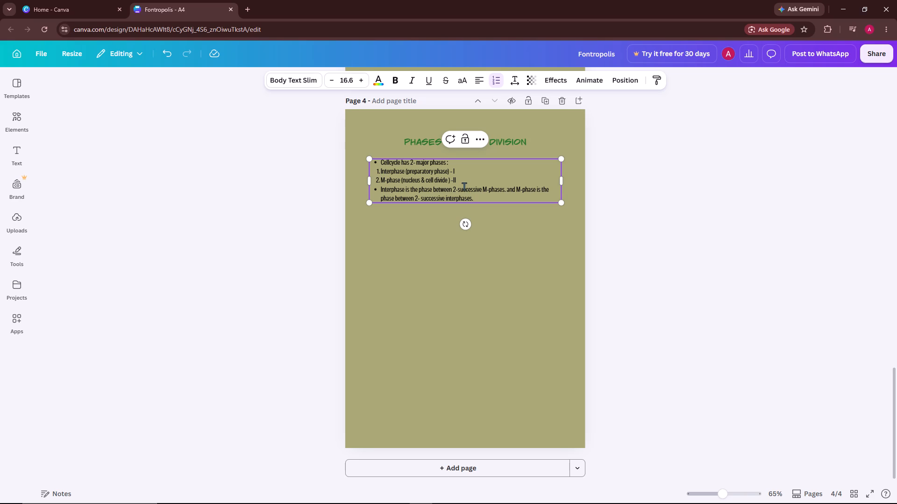
left_click(463, 180)
left_click_drag(463, 180, 383, 172)
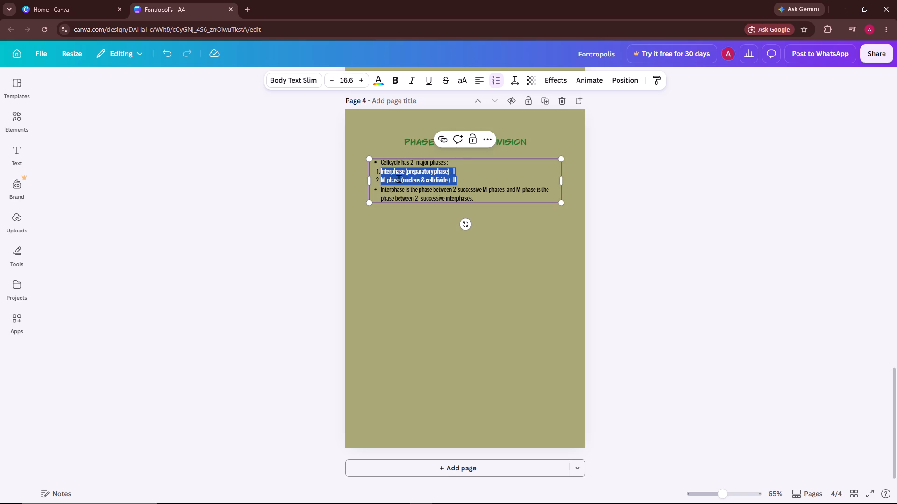
left_click(376, 78)
left_click(116, 151)
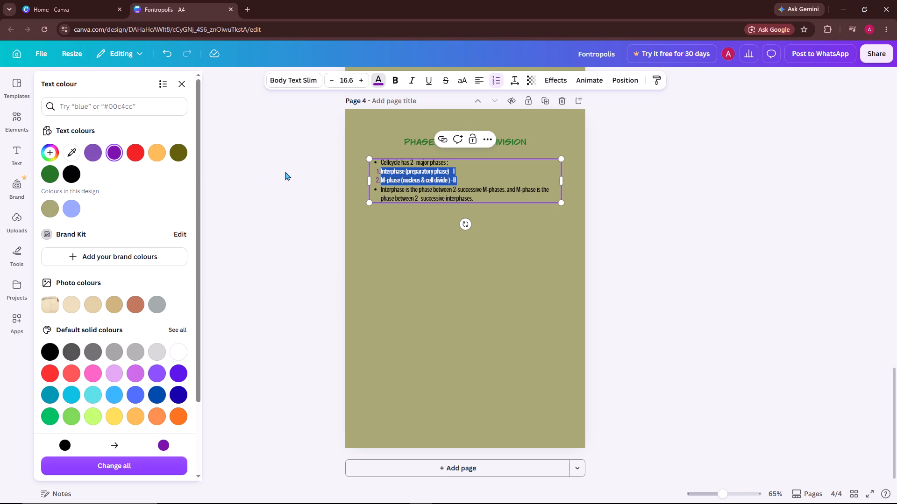
Colour the last bullet, the Interphase and M-phase explanation, red.
left_click(482, 199)
left_click_drag(482, 199, 365, 194)
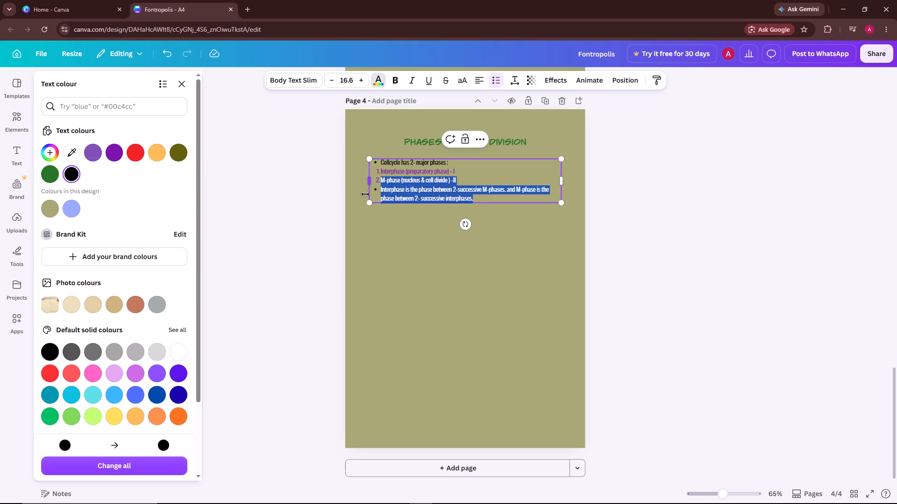
left_click_drag(365, 194, 368, 207)
left_click(137, 151)
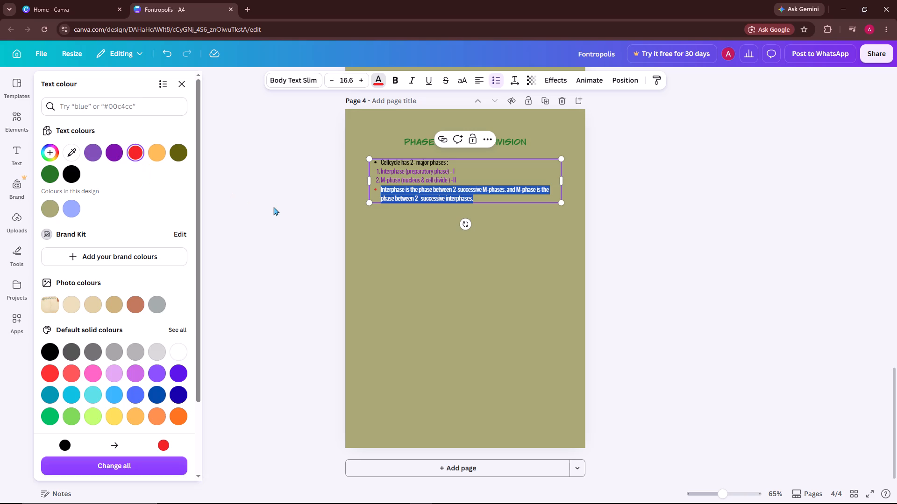
left_click(273, 207)
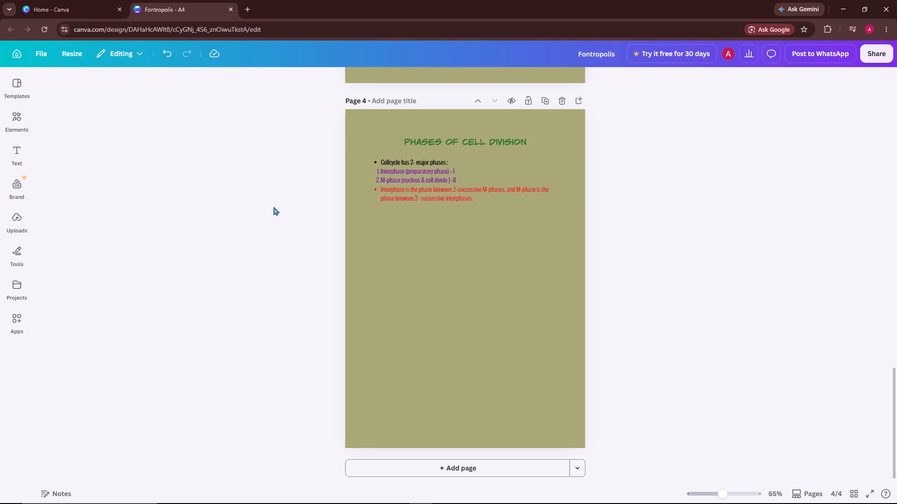
Duplicate the "Phases of cell division" heading and place the copy below the body text on page 4.
left_click(426, 147)
left_click(461, 119)
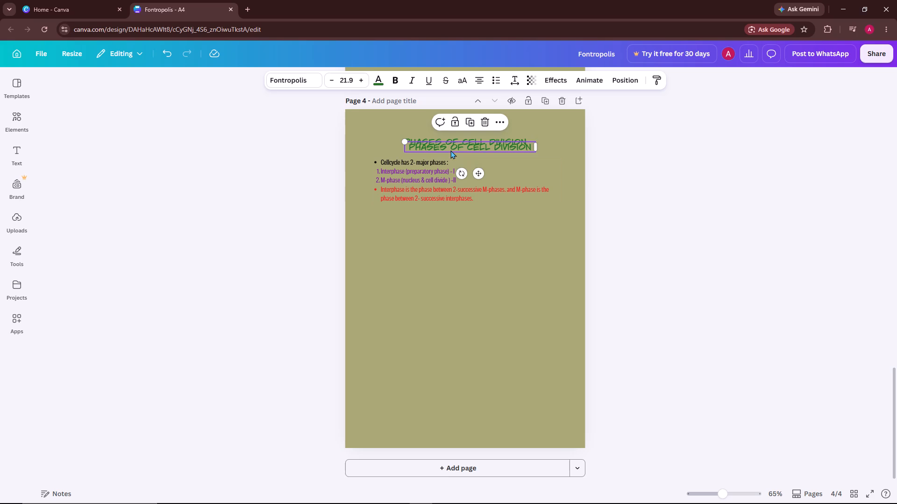
left_click_drag(450, 149, 432, 248)
Replace the text of the duplicated heading with "cell cycle".
left_click(432, 248)
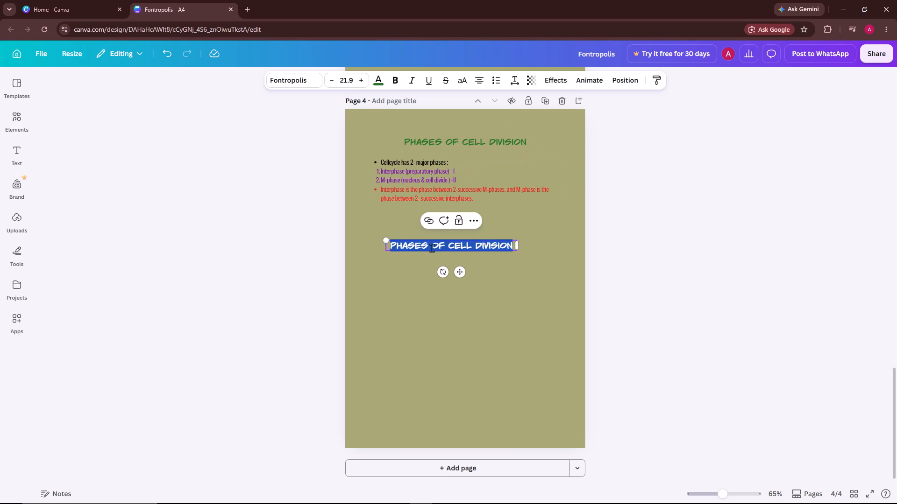
key("BackSpace")
type("ce")
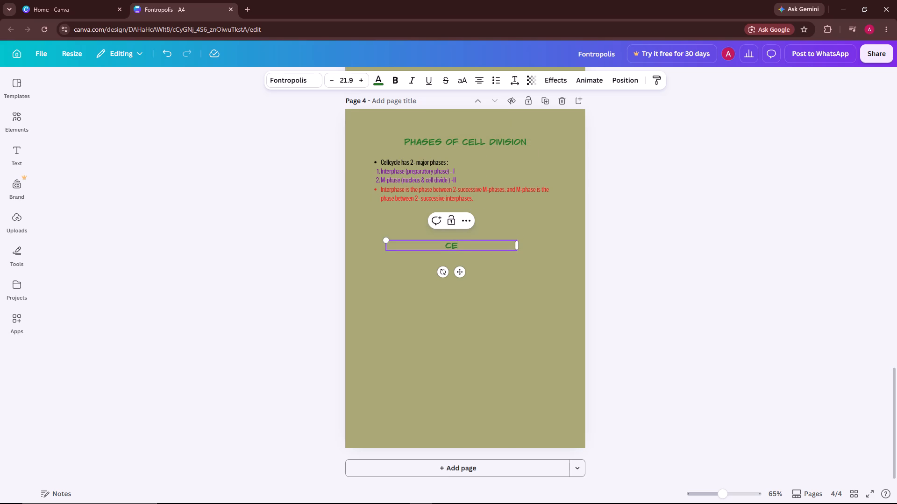
type("ll")
key("space")
type("cycle")
Colour the "Cell cycle" subheading dark brown (#64610c) from the document's text colours.
key("ctrl+c")
left_click_drag(487, 248, 432, 238)
left_click(372, 81)
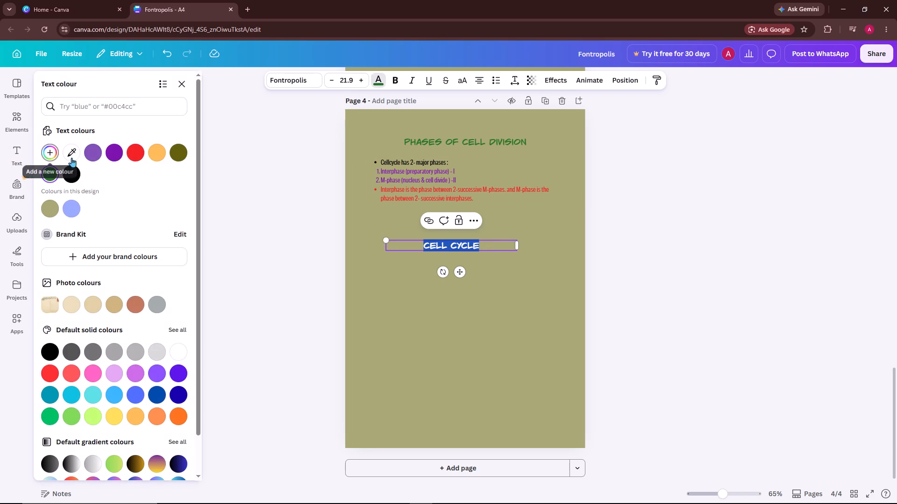
left_click(176, 156)
left_click(428, 287)
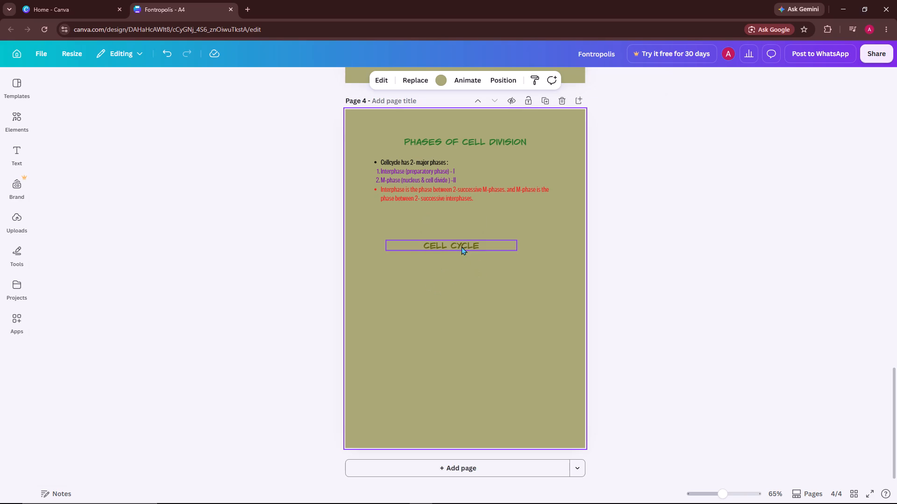
Move the "Cell cycle" subheading just below the red bullet, roughly in line with the body text's left edge.
left_click_drag(427, 246, 359, 237)
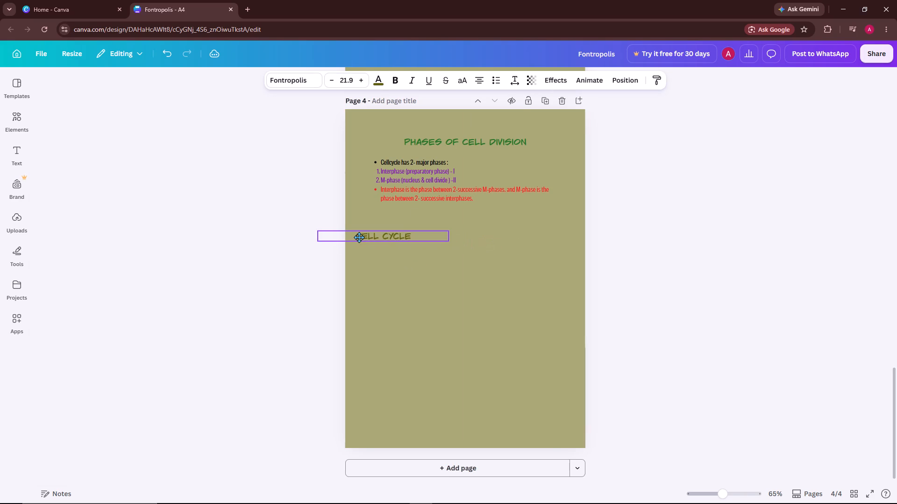
left_click_drag(359, 237, 359, 222)
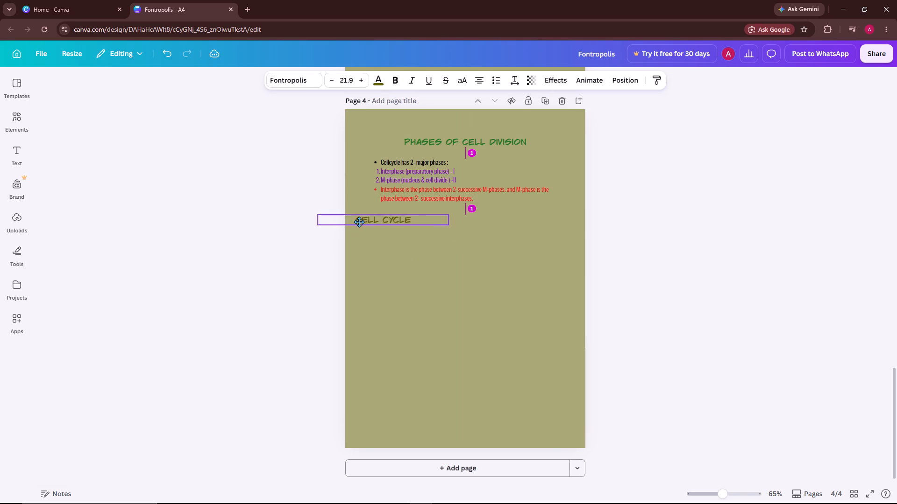
left_click_drag(359, 222, 374, 222)
left_click(479, 252)
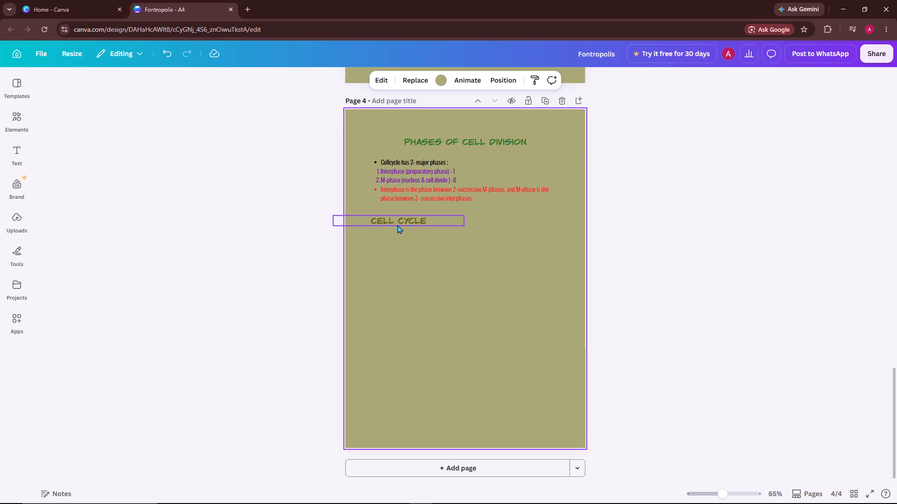
left_click(397, 225)
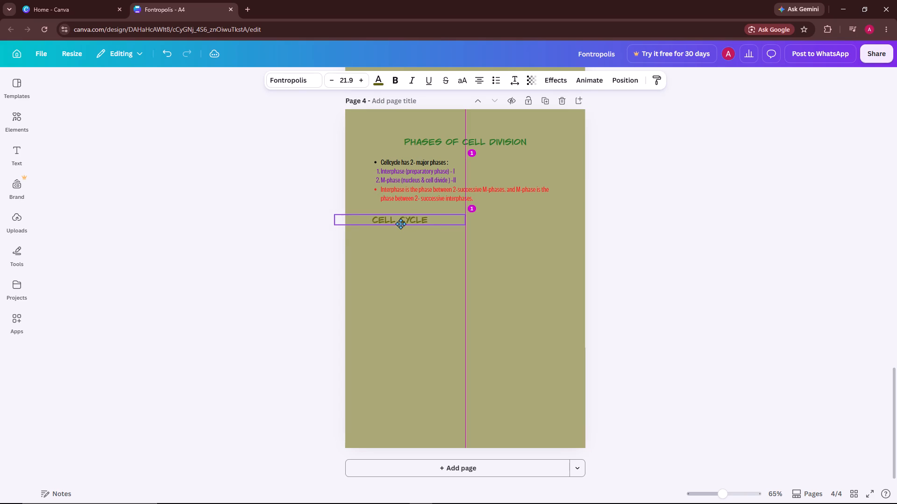
left_click(440, 255)
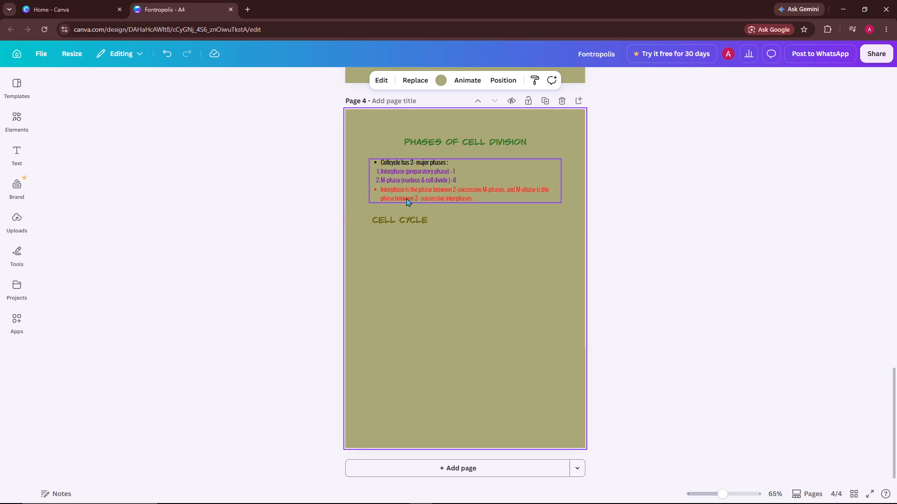
Duplicate the "Phases of cell division" heading below "Cell cycle" on page 4 and shrink the copy to font size 14.6.
left_click(437, 140)
left_click(463, 115)
left_click_drag(457, 146, 457, 276)
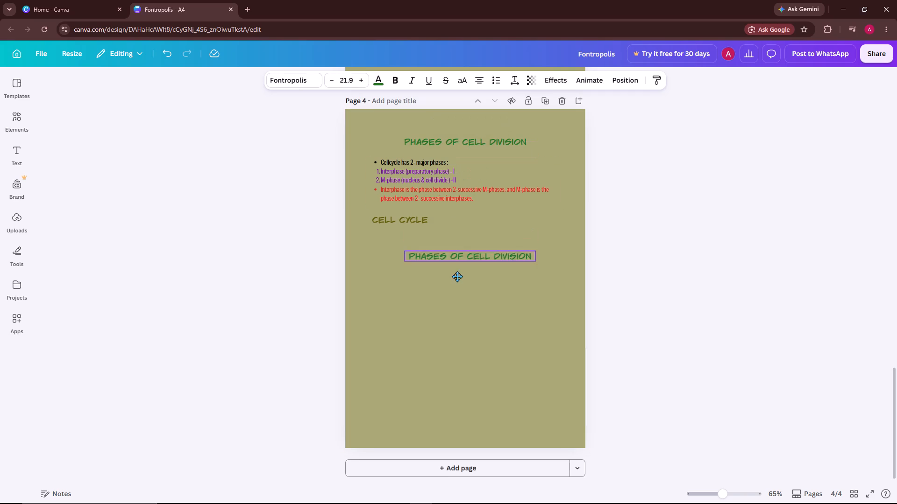
left_click_drag(457, 276, 457, 288)
left_click_drag(406, 283, 421, 320)
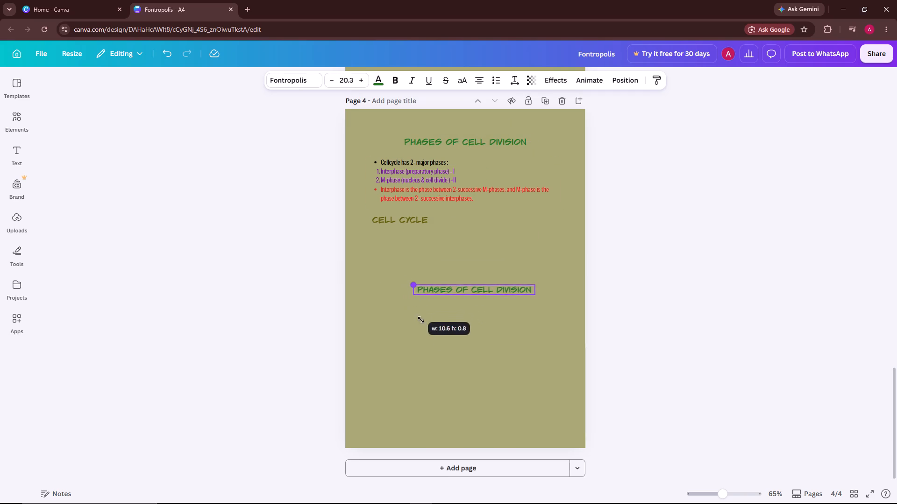
left_click_drag(421, 320, 441, 352)
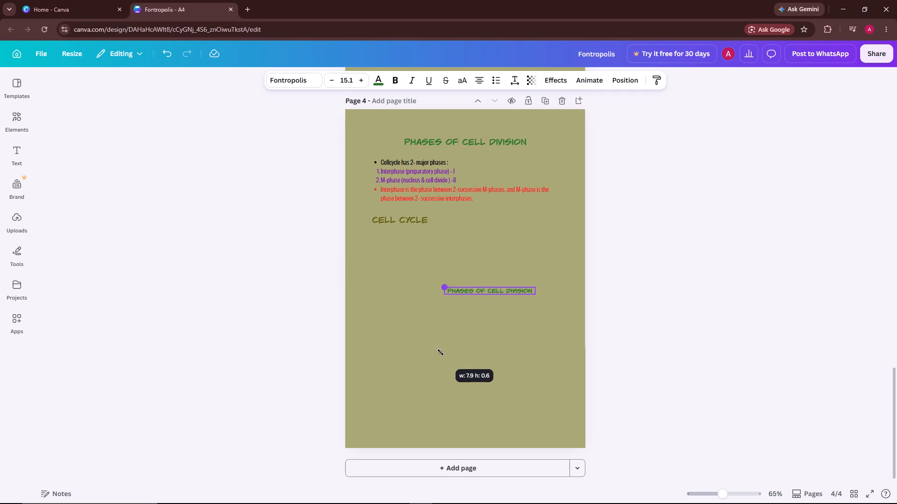
left_click_drag(441, 352, 443, 357)
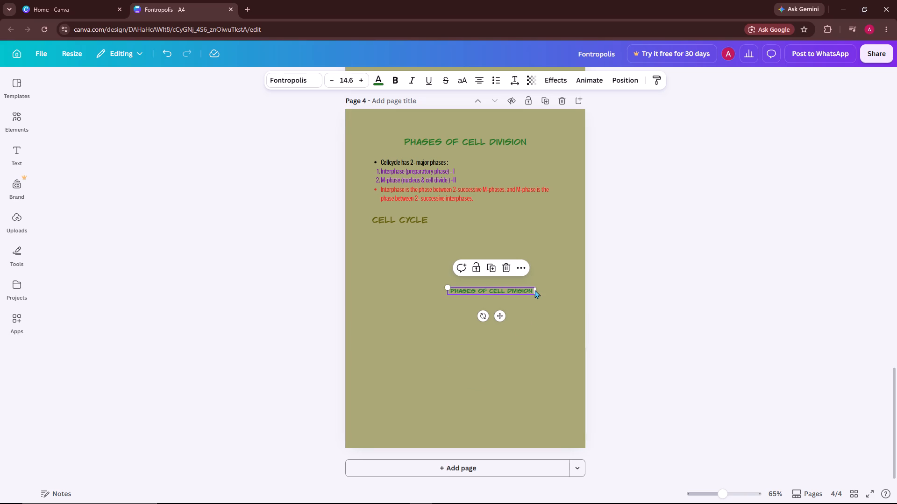
Place the small heading copy directly under "Cell cycle" and widen its text box to about the body text's width.
left_click_drag(502, 290, 428, 258)
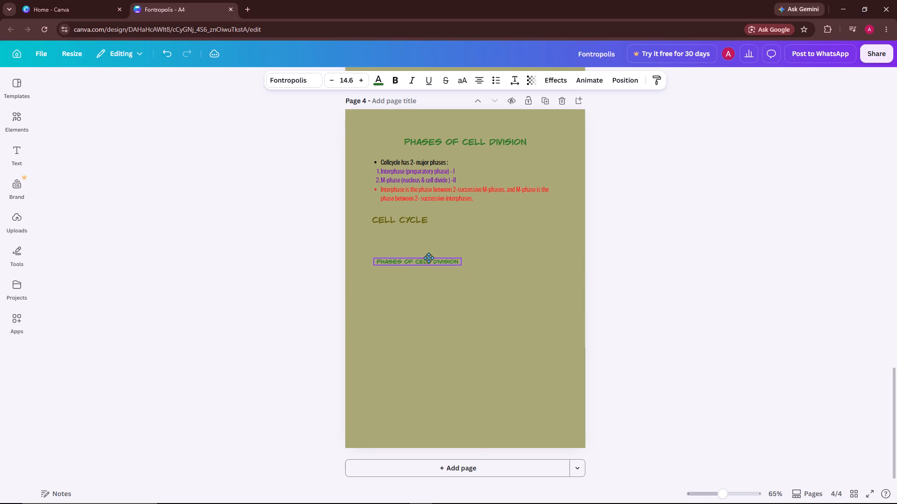
left_click_drag(428, 258, 431, 237)
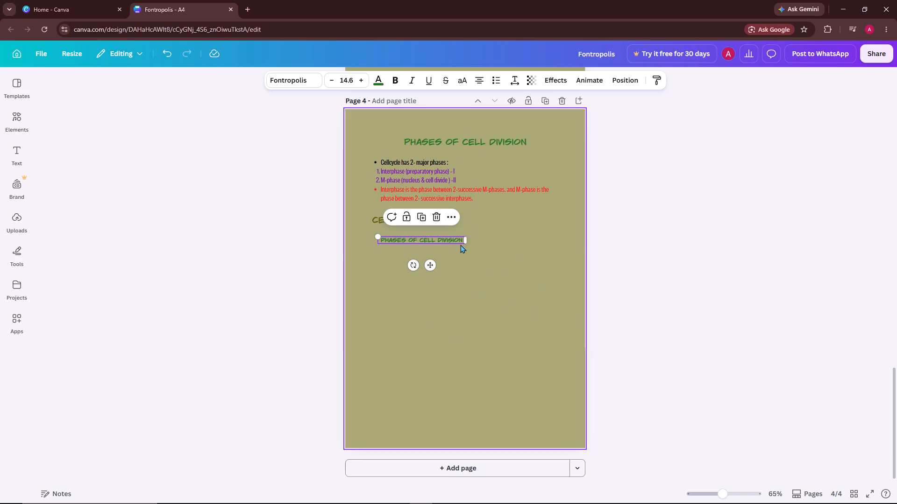
left_click_drag(467, 239, 558, 245)
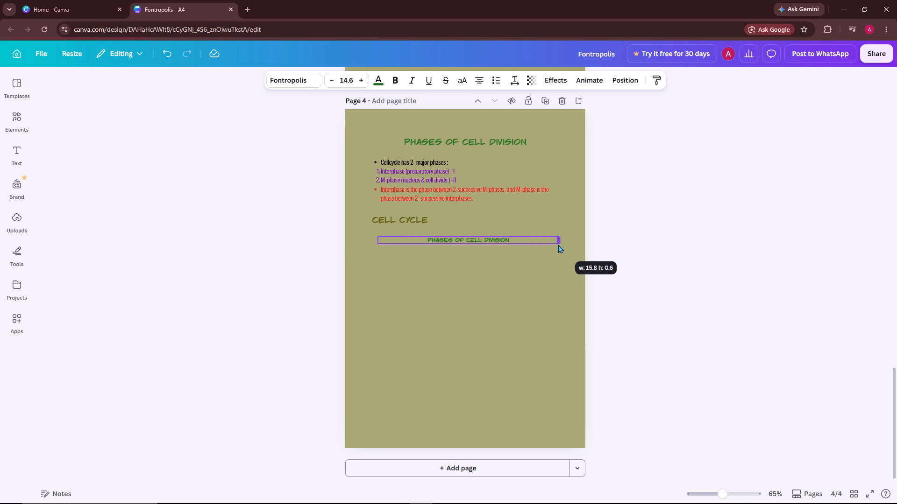
left_click_drag(558, 245, 554, 247)
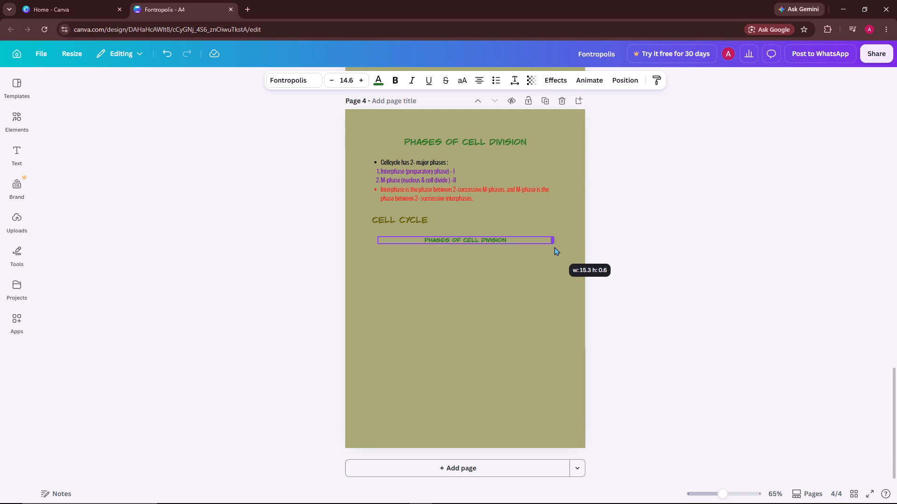
left_click_drag(554, 247, 556, 237)
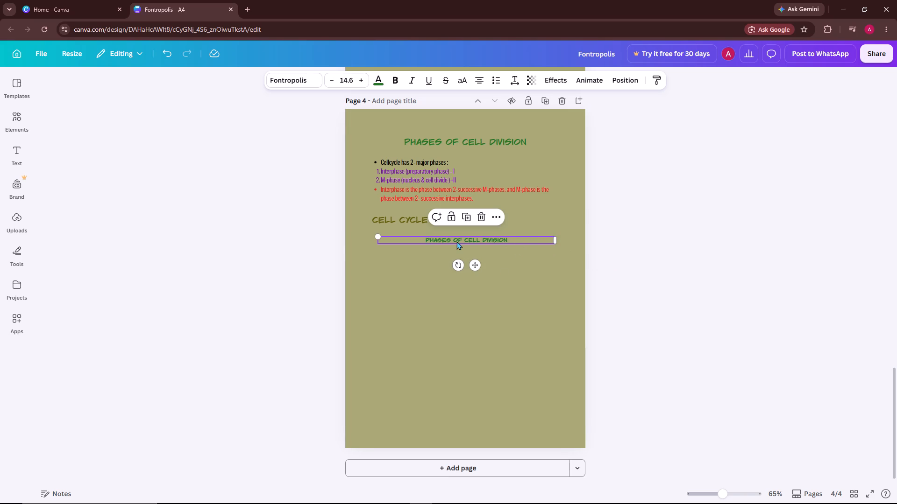
Replace the text of the small heading copy with "interphase".
left_click(515, 238)
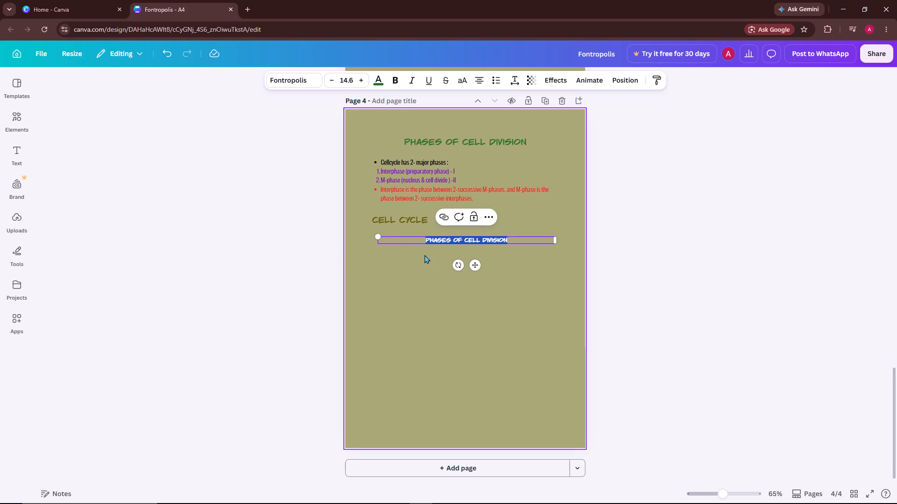
key("BackSpace")
type("inter")
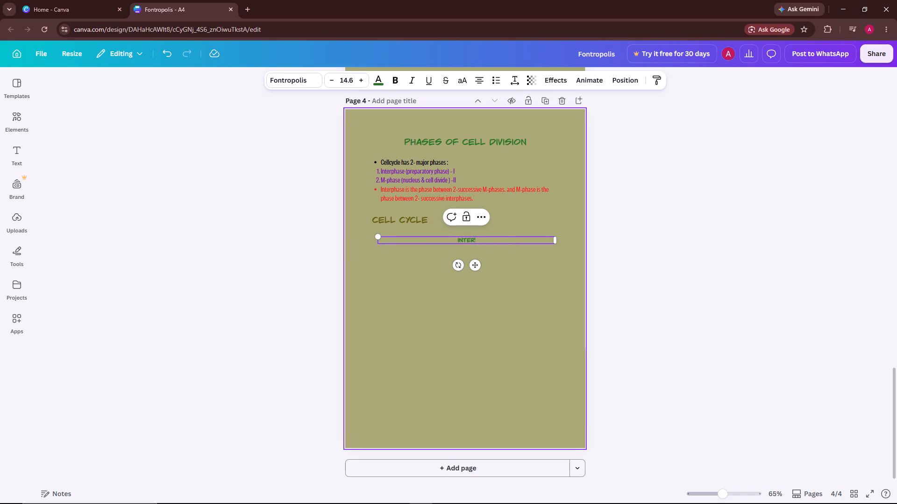
type("phase")
Add a bullet under "interphase" reading "resting phase (as cell is not dividing here)".
key("Return")
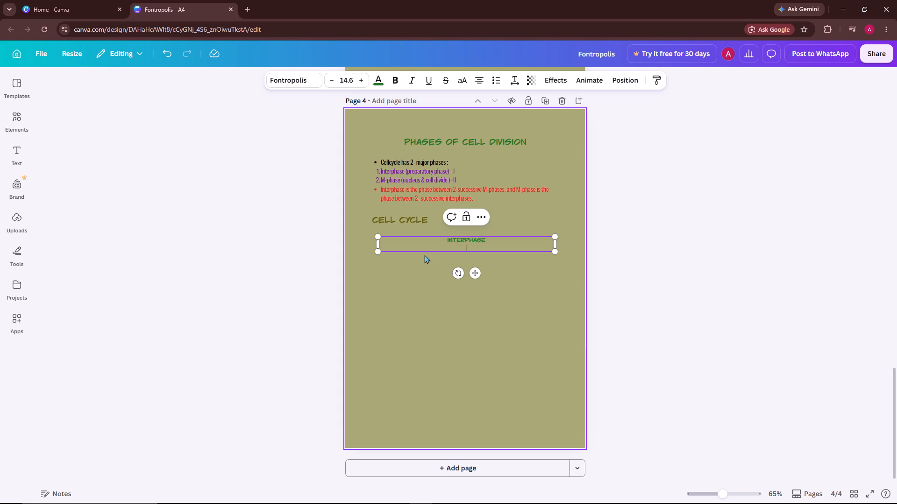
type("*")
key("space")
type("re")
key("s")
type("ting")
key("space")
type("phase")
key("space")
key("shift+parenleft")
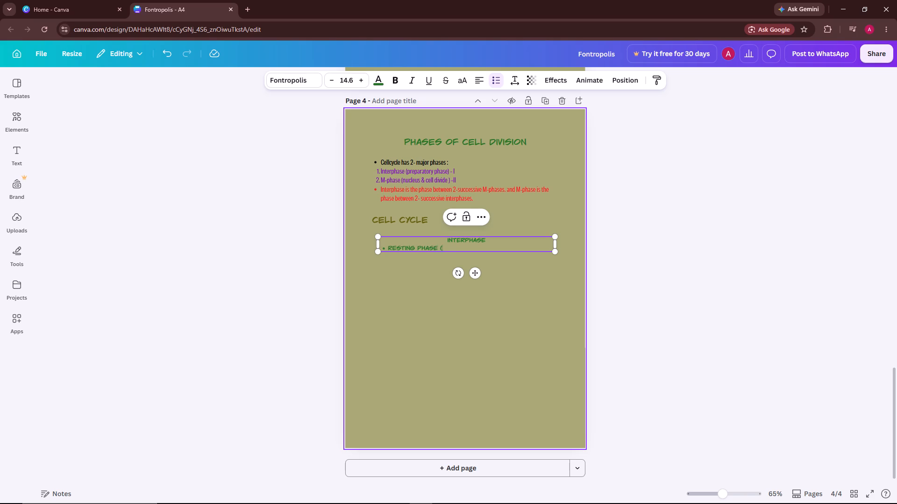
type("as")
key("space")
type("cell")
key("space")
type("is")
key("space")
type("not")
key("space")
type("divi")
type("ding")
key("space")
type("here")
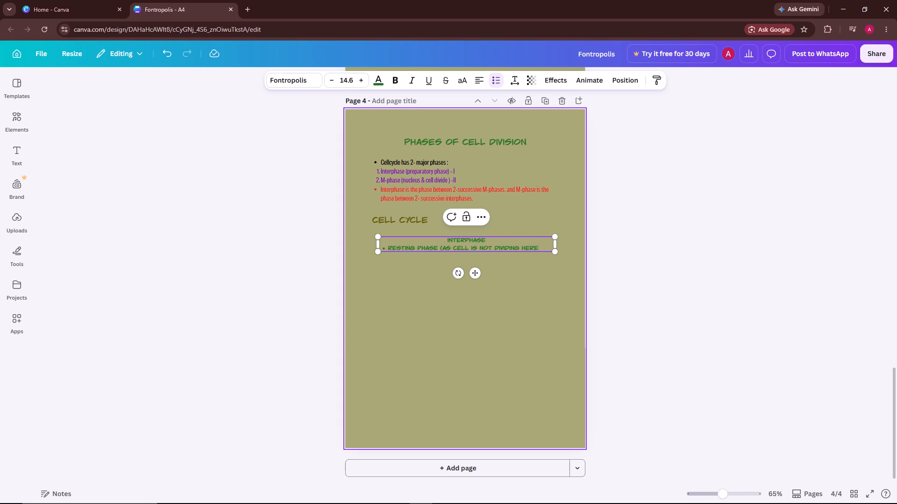
key("shift+parenright")
Extend the first "interphase" bullet with ", but in actual, it is preparation phase.".
type(",")
key("space")
type("but")
key("space")
type("in")
key("space")
type("ac")
type("tua")
key("l")
type(", it is")
key("space")
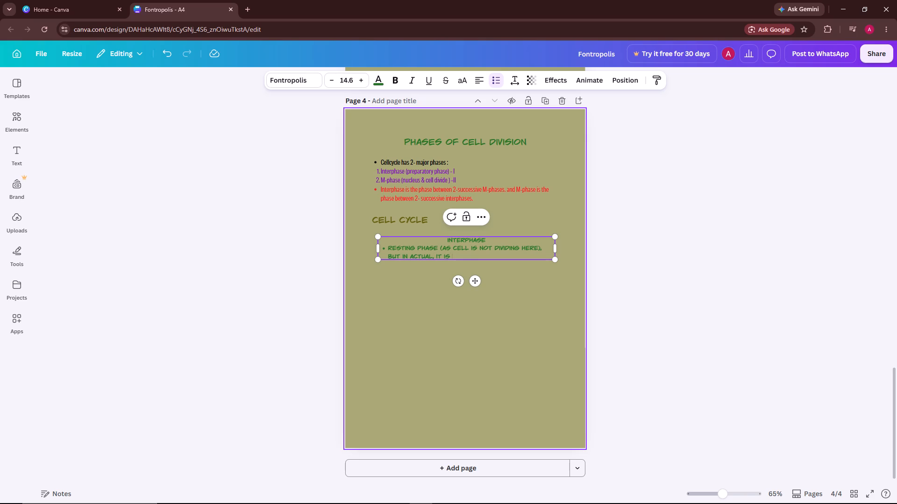
type("pre")
type("pa")
type("ration")
key("space")
type("phas")
type("e.")
Add a second bullet under "interphase" reading "> 95% time of cell cycle is taken by interphase".
key("Return")
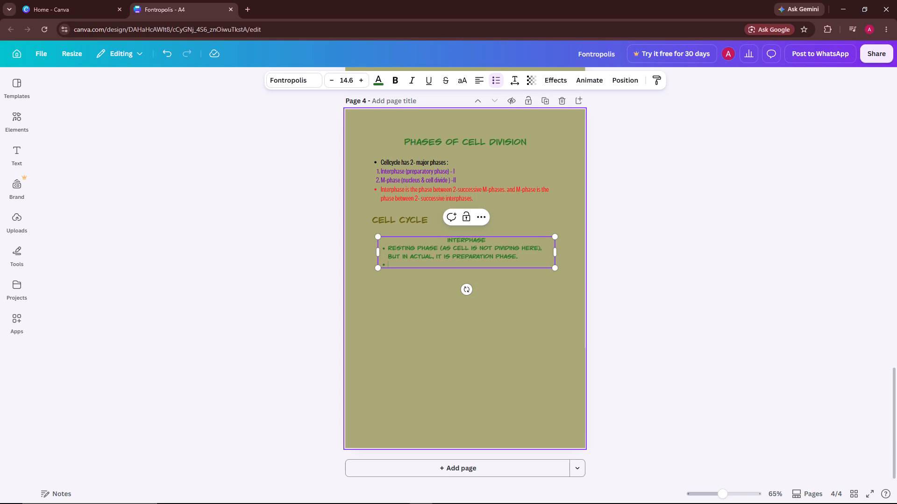
key("shift+greater")
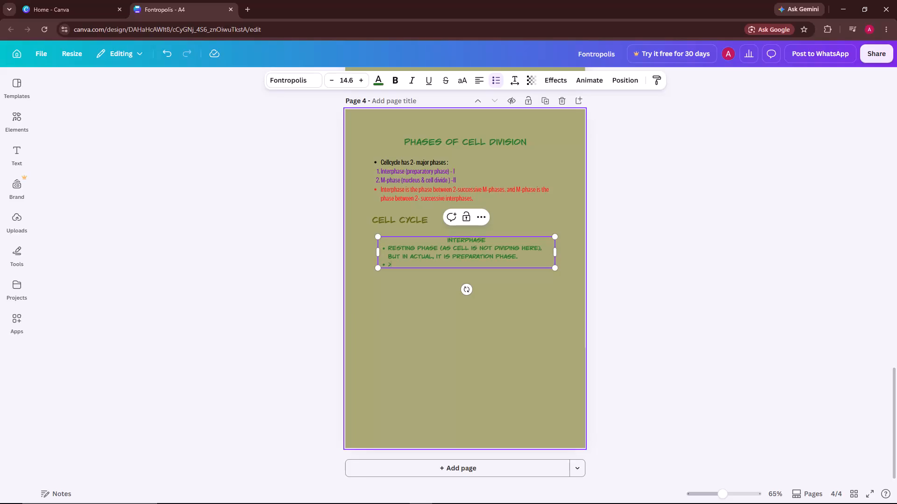
key("space")
type("95")
type("%")
key("space")
type("time of cell")
key("space")
type("cycle")
key("space")
type("is")
key("space")
type("taken by")
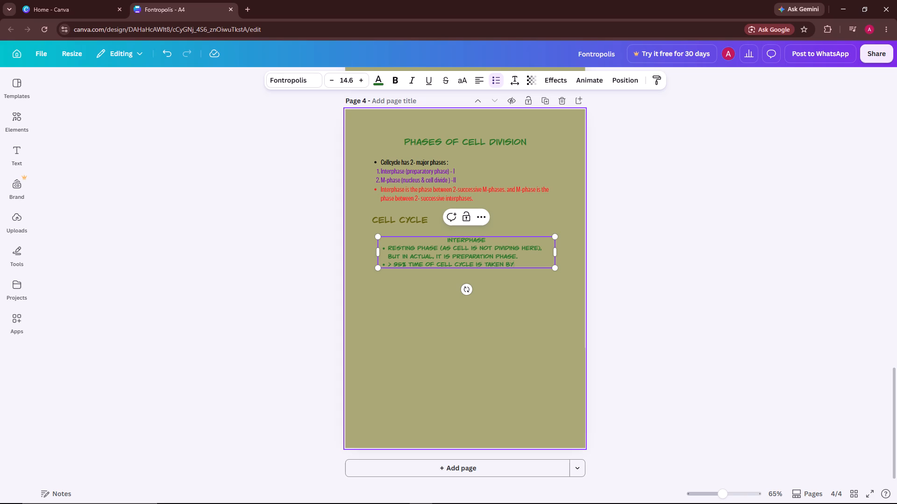
key("space")
type("inter")
type("phas")
type("e")
key("space")
Append "(in human cell cycle, nearly 23-hours are reserved for interphase)" to the second bullet.
key("shift+parenleft")
type("in human")
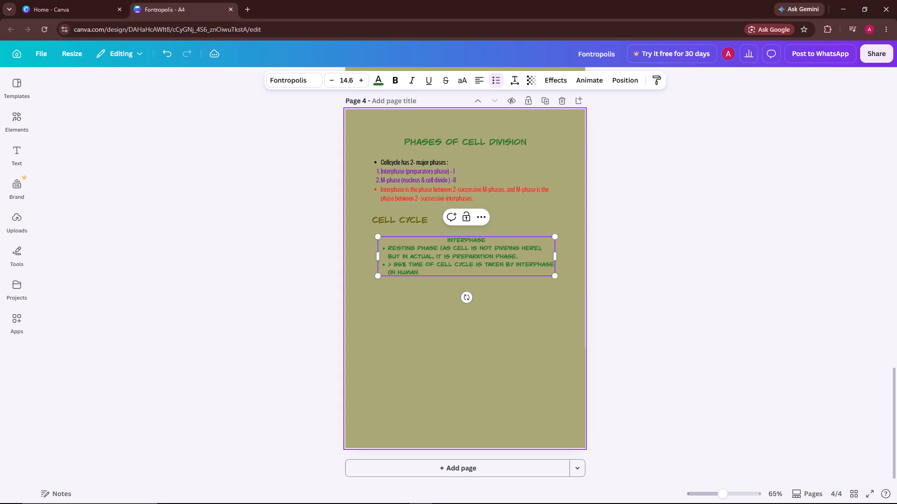
key("space")
type("cell cycle")
type(",")
key("space")
type("near")
type("ly")
key("space")
type("23")
type("-ho")
key("u")
type("rs")
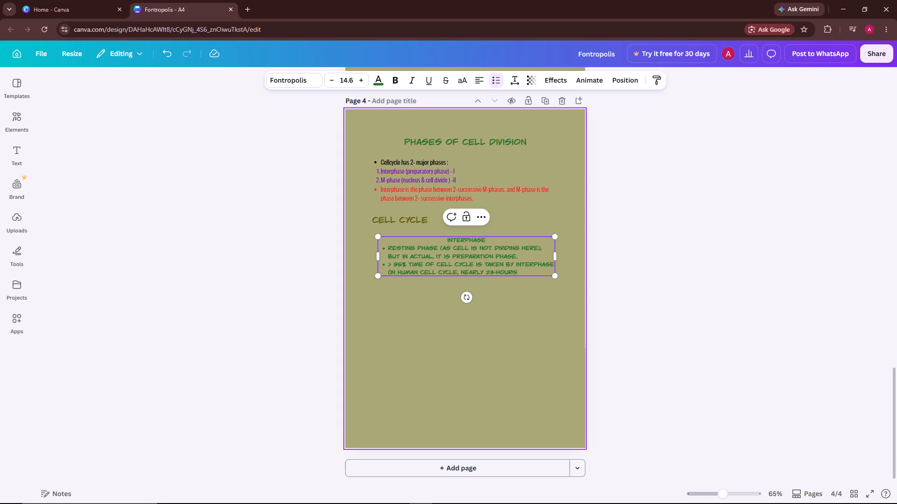
key("space")
type("are re")
type("ser")
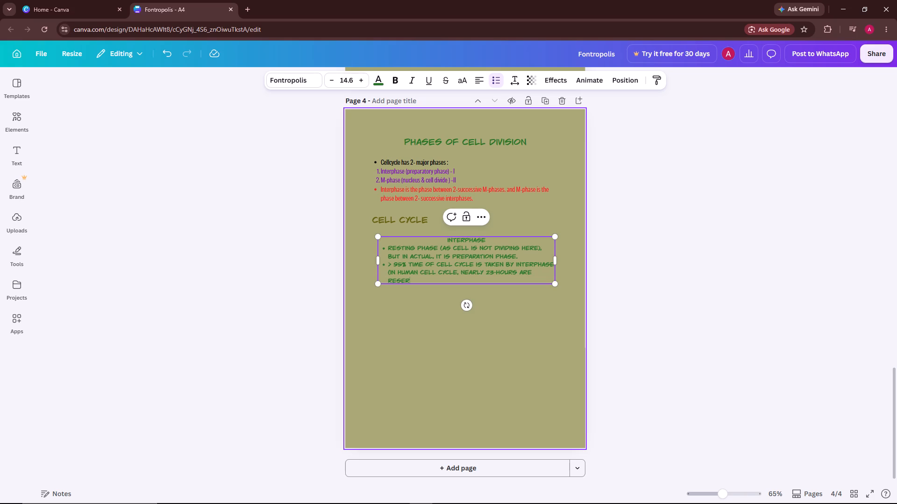
type("ved f")
type("or")
key("space")
type("in")
type("ter")
type("pha")
type("se")
key("shift+parenright")
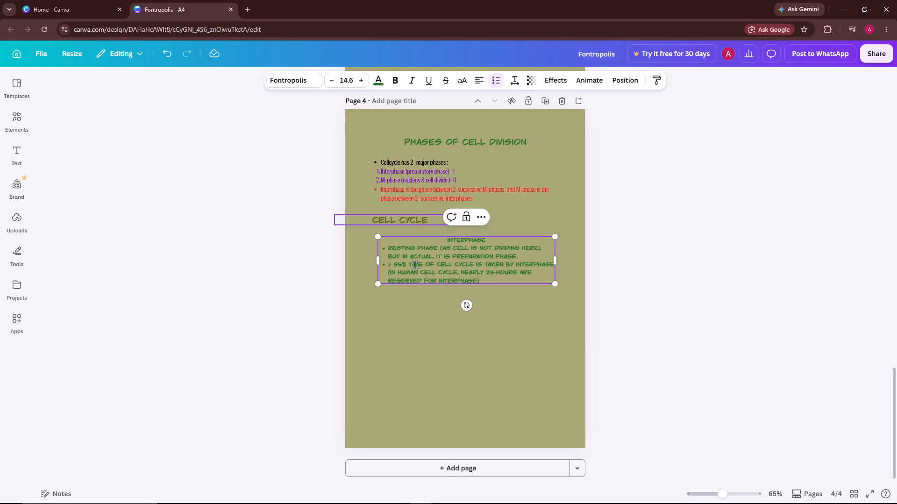
Recolour both bullets under "interphase" with the dark purple already used in the design.
left_click_drag(485, 283, 465, 280)
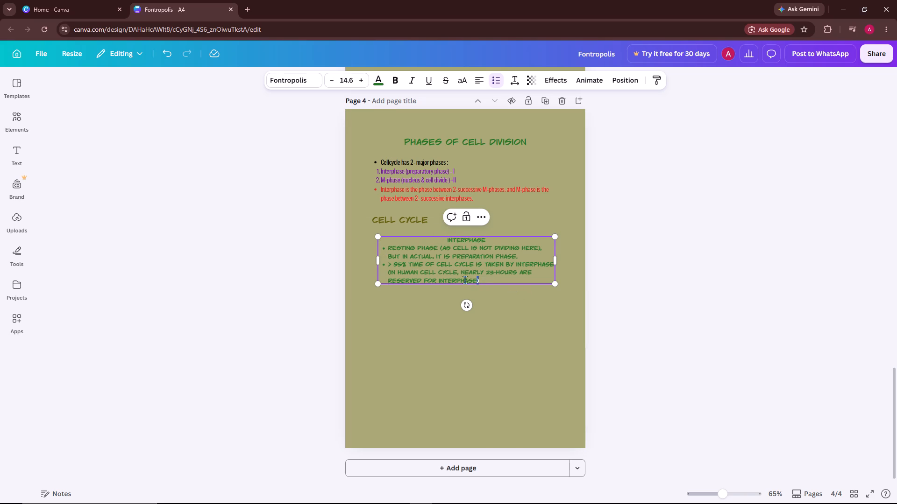
left_click_drag(465, 280, 386, 249)
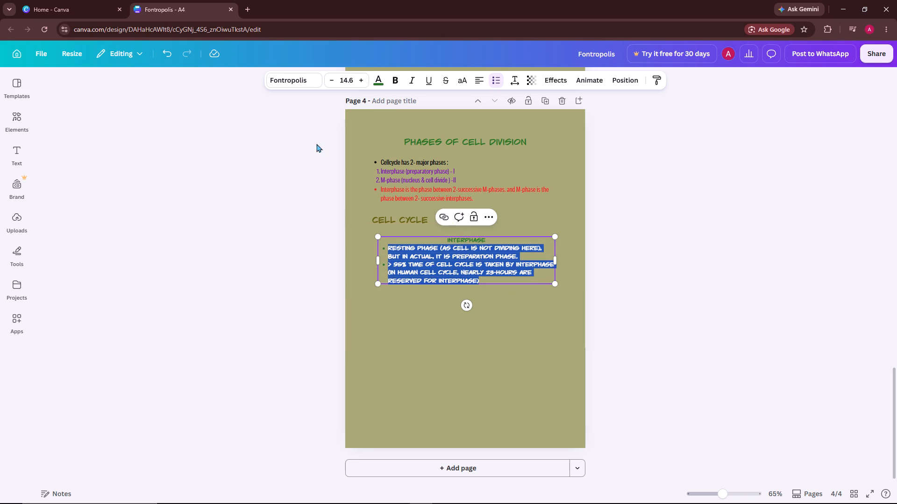
left_click(379, 85)
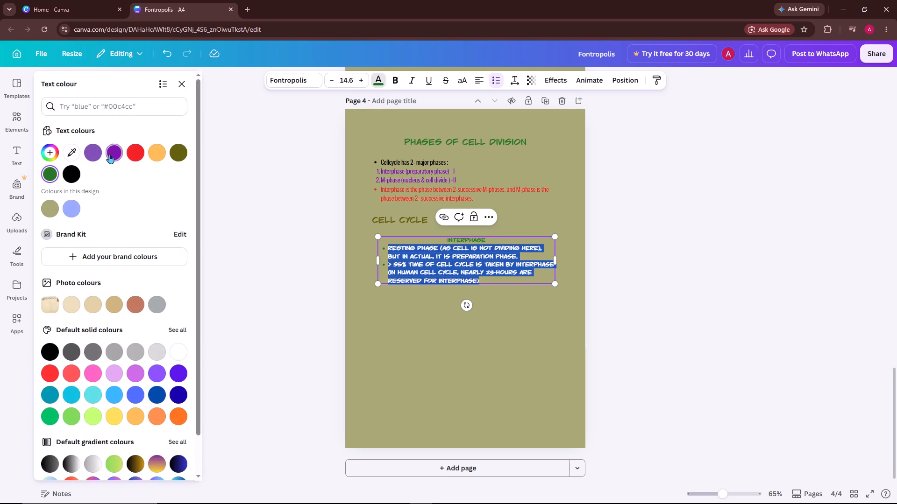
left_click(109, 154)
double_click(300, 241)
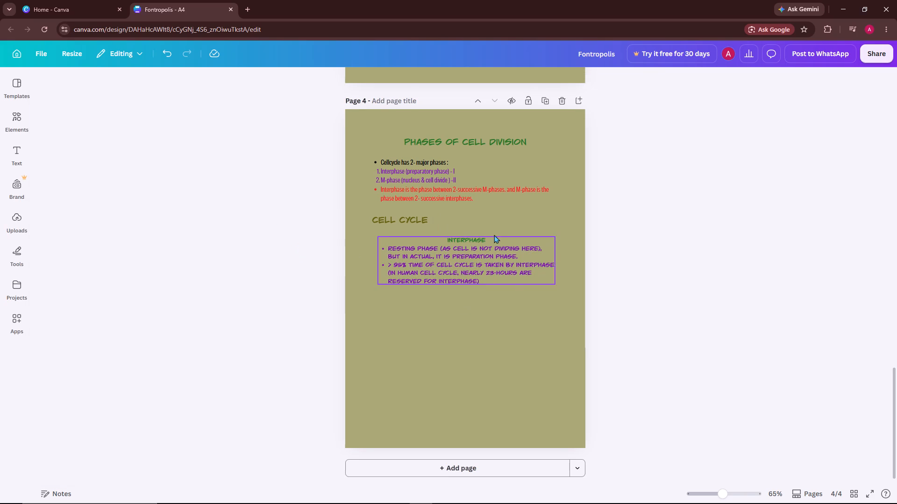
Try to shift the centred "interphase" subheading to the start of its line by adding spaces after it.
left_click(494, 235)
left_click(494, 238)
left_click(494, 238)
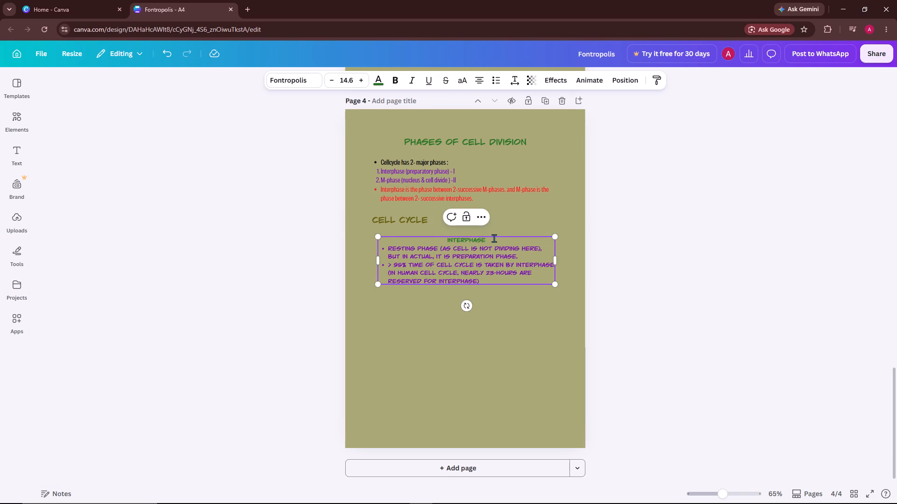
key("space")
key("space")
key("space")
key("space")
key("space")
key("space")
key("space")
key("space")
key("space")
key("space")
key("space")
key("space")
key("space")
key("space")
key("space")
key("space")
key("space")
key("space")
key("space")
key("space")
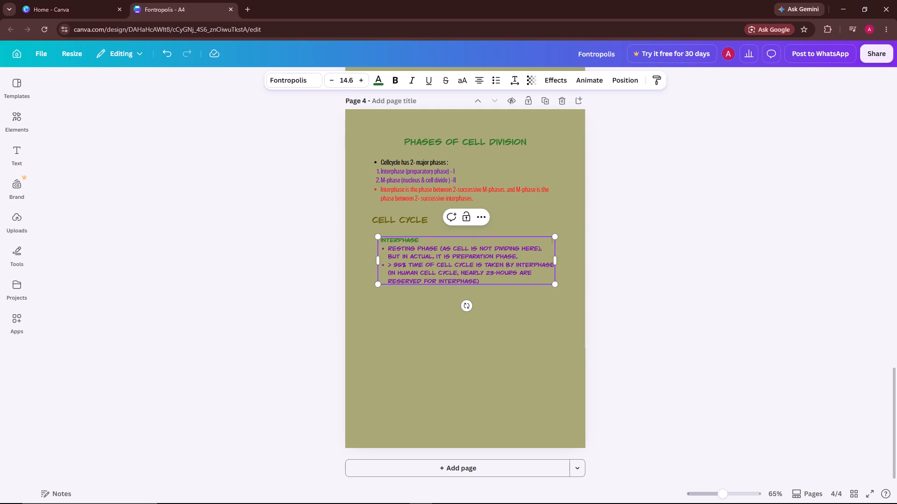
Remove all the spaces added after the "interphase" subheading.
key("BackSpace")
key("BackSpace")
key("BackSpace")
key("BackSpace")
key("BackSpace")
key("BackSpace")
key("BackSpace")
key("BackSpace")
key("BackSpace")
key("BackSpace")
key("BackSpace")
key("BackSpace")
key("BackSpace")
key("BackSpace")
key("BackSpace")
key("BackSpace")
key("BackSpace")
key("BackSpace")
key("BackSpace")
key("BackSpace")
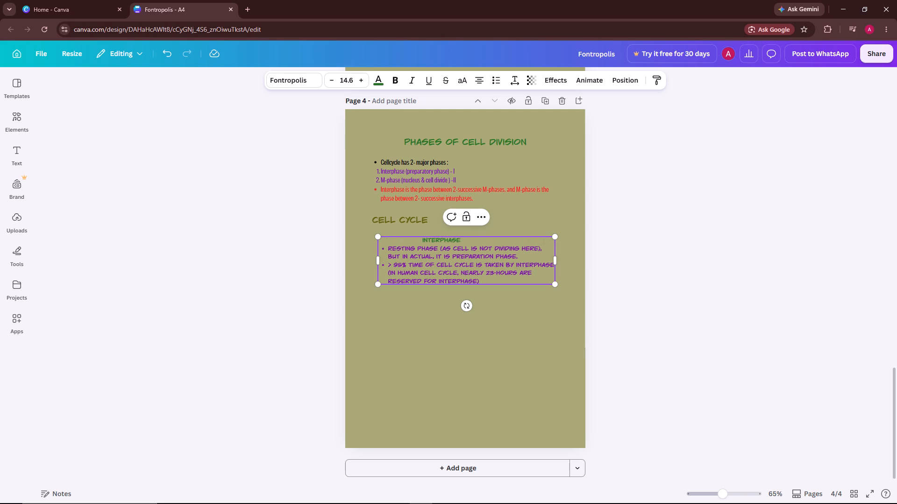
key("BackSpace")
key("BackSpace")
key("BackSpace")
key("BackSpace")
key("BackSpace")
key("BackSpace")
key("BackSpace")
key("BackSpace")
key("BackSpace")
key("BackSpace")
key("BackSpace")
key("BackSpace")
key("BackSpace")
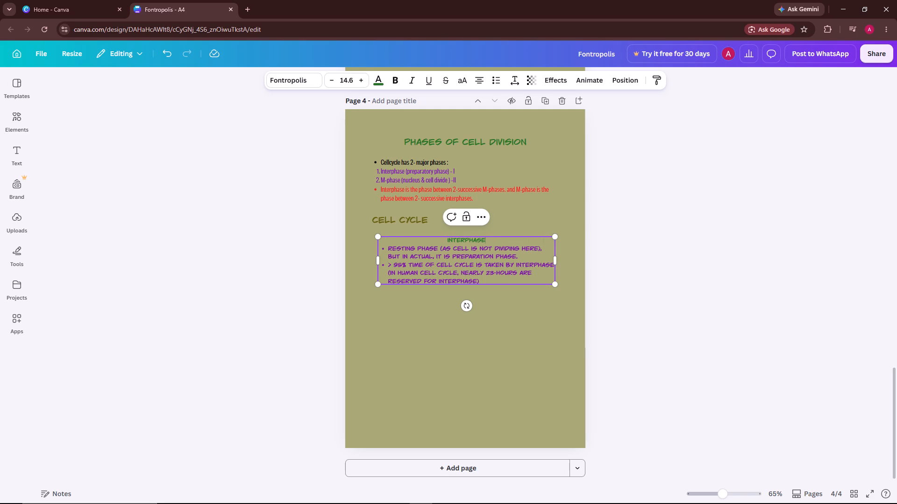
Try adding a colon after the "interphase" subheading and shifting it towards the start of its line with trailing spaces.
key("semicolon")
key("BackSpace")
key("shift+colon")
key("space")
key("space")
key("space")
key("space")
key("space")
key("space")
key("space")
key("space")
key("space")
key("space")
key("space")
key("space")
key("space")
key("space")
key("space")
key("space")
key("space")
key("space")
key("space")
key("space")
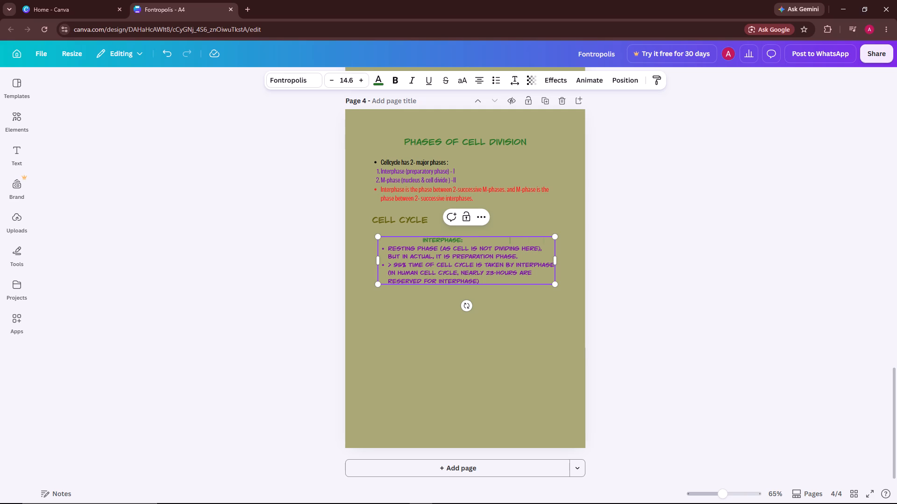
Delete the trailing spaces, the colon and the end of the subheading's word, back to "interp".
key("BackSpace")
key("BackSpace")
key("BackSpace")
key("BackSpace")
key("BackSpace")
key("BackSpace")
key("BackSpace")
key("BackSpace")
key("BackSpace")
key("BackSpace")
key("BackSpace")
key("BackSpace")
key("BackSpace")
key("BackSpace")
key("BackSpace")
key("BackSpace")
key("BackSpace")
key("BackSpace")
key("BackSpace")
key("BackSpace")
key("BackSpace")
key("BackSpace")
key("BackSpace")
Retype the ending of the subheading as "phase :", with a space before the colon.
type("phase")
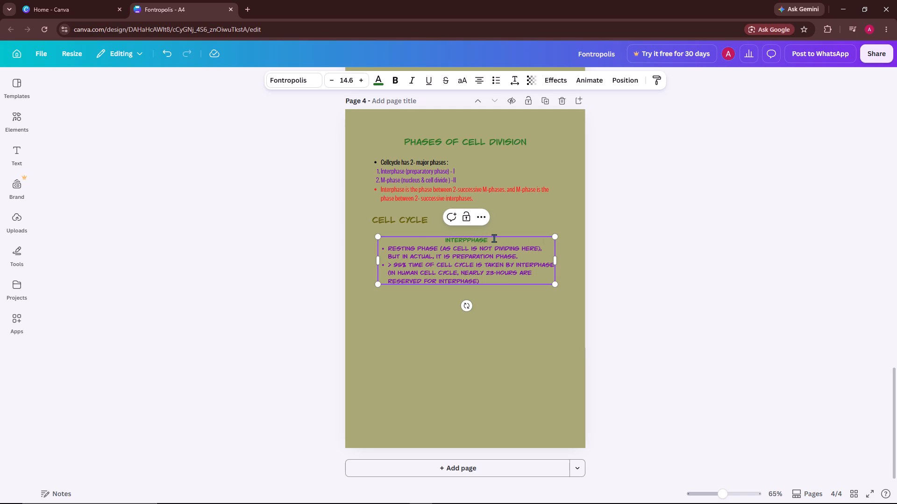
key("space")
key("shift+colon")
Shift the centred subheading to the start of its line by adding spaces after the colon.
key("space")
key("space")
key("space")
key("space")
key("space")
key("space")
key("space")
key("space")
key("space")
key("space")
key("space")
key("space")
key("space")
key("space")
key("space")
key("space")
key("space")
key("space")
key("space")
key("space")
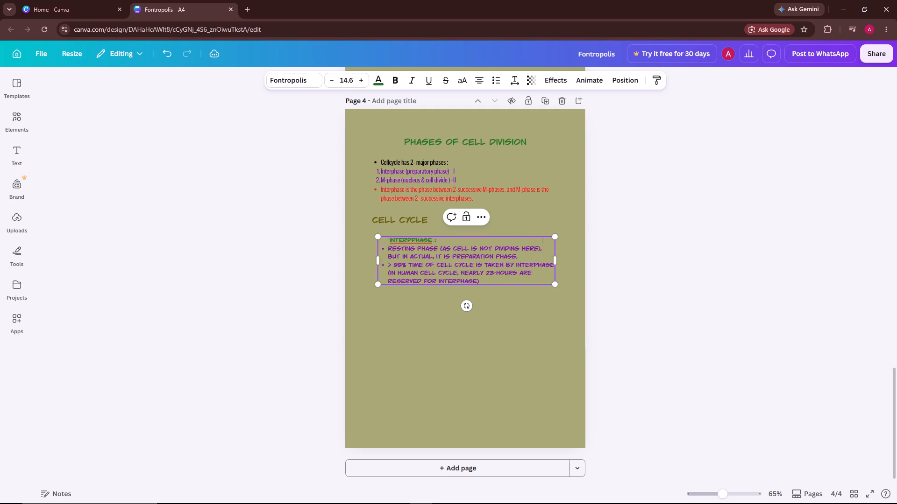
key("space")
key("space")
key("space")
key("space")
key("space")
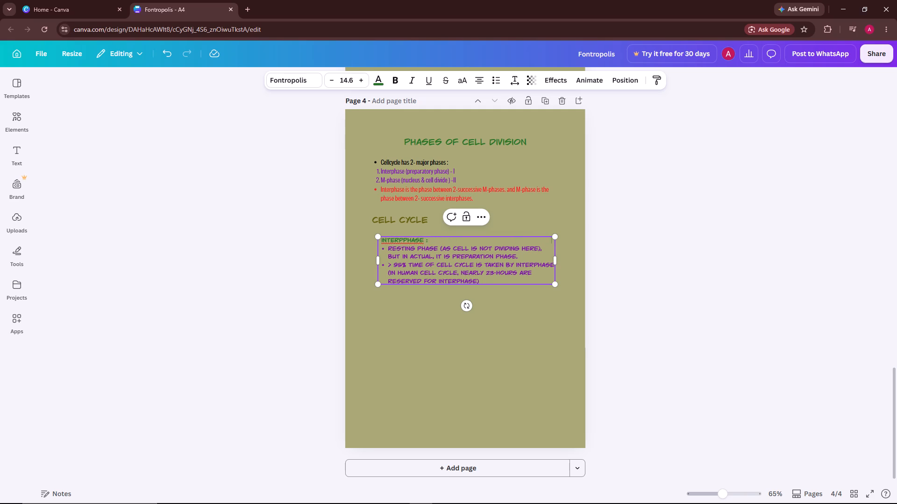
Remove the duplicate "p" so the subheading reads "interphase :", and leave the text box.
left_click(406, 238)
key("BackSpace")
left_click(485, 281)
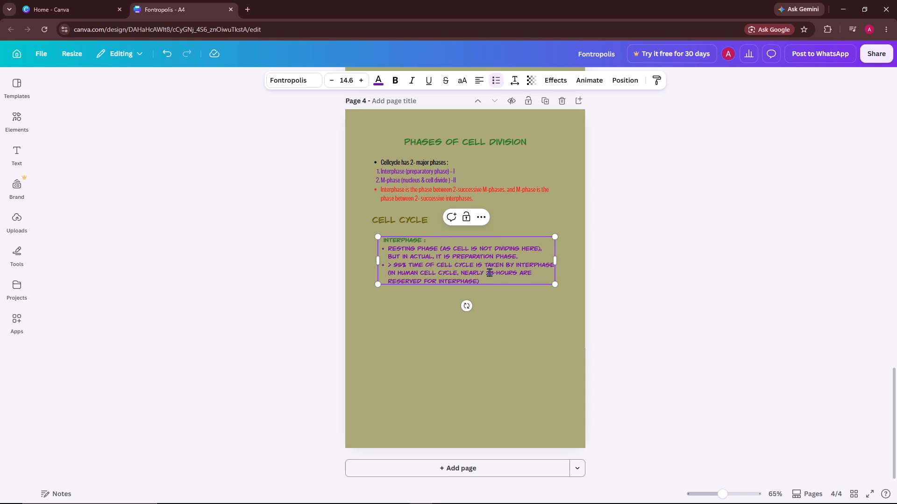
left_click(508, 320)
Duplicate the Interphase text box and place the copy directly below the original, roughly aligned with it.
left_click(463, 259)
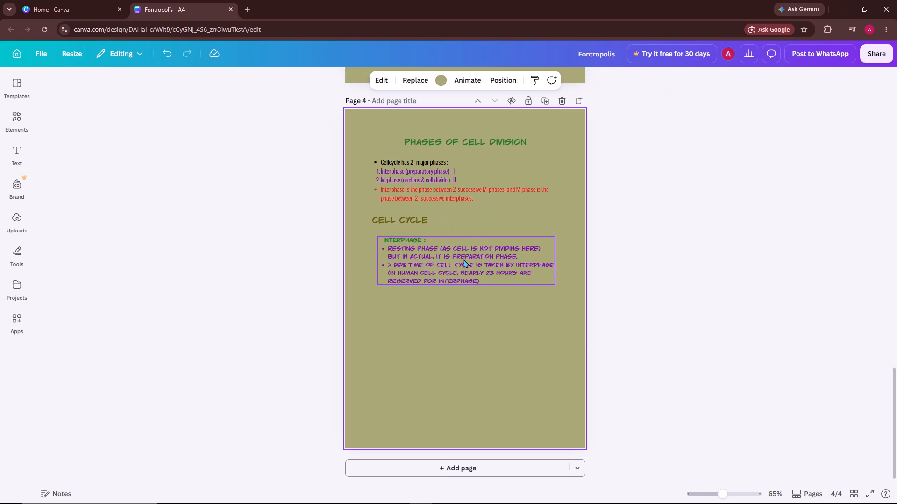
left_click(471, 218)
left_click_drag(467, 354, 485, 329)
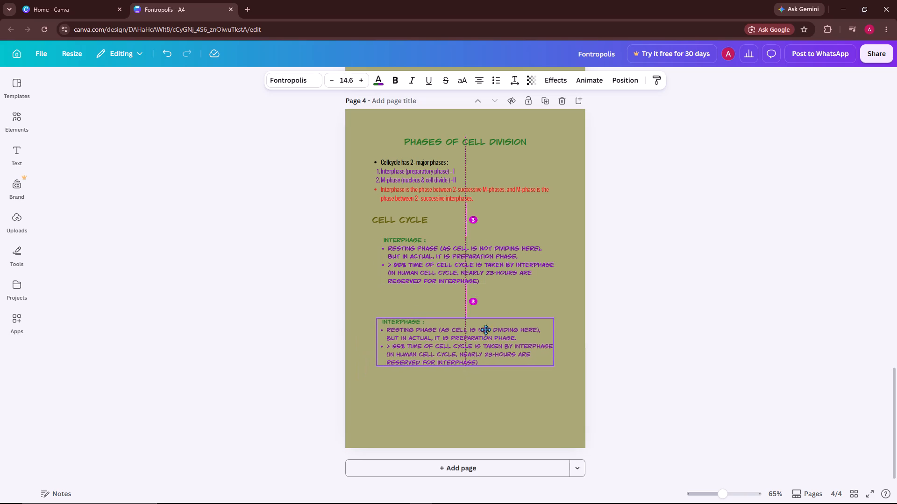
left_click_drag(485, 329, 487, 310)
Replace all the text in the duplicated box with the subheading "M - phase (mitosis)".
left_click(462, 309)
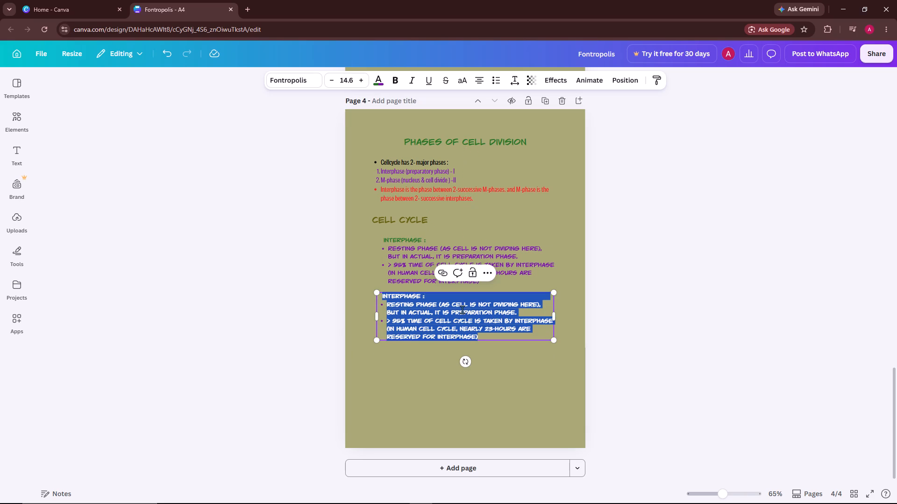
key("BackSpace")
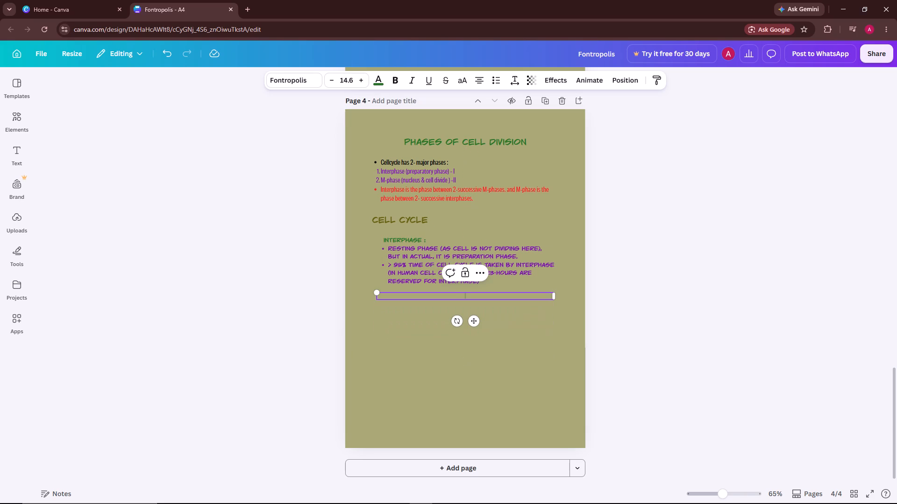
key("space")
type("-")
key("space")
type("phase")
key("space")
type("(mito")
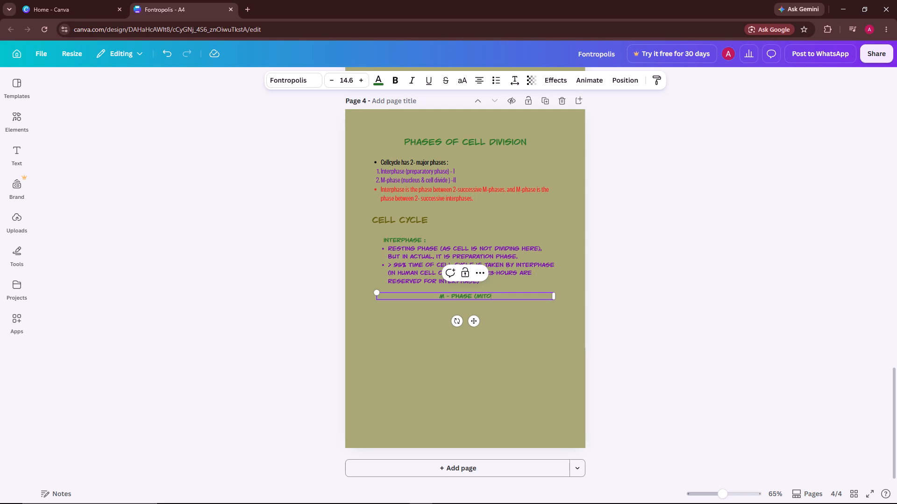
type("sis")
key("shift+parenright")
Add a bullet under the M-phase subheading reading "here, actual cell division occur.".
key("Return")
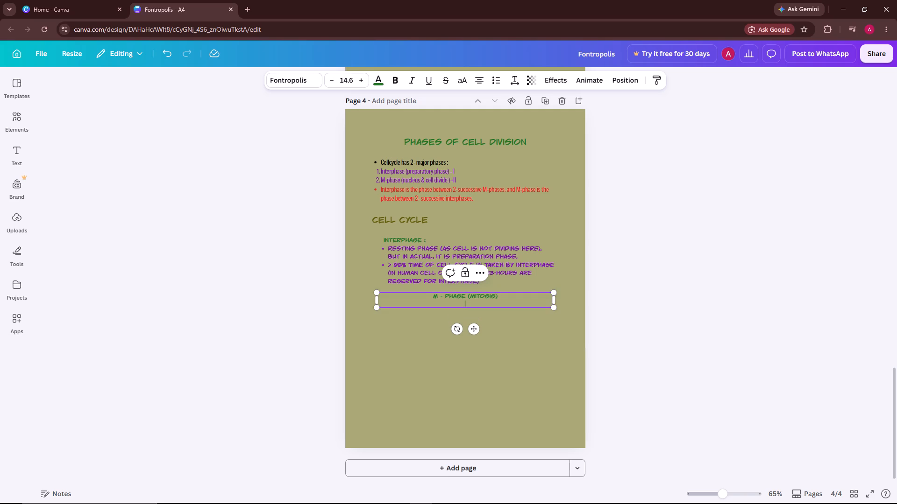
type("*")
key("space")
type("here")
key("space")
key("BackSpace")
type(", actual")
key("space")
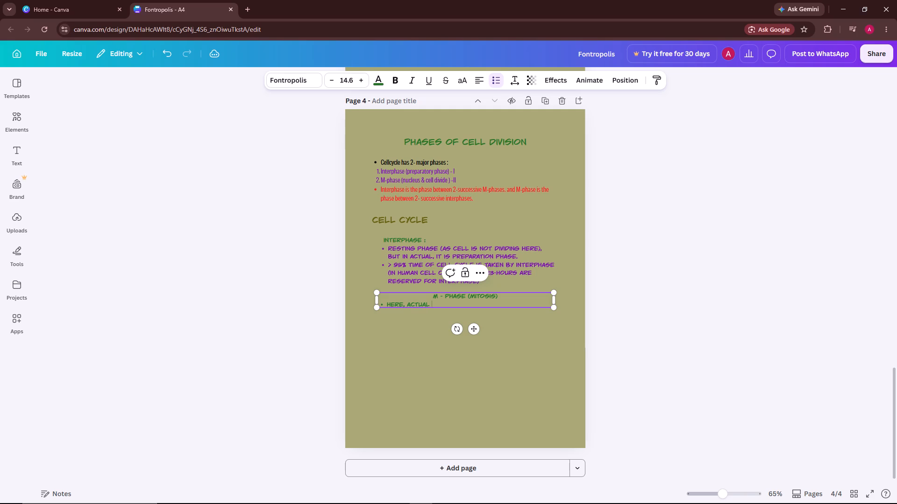
type("cell di")
type("vi")
key("d")
key("BackSpace")
type("sio")
type("n oc")
key("c")
type("ur")
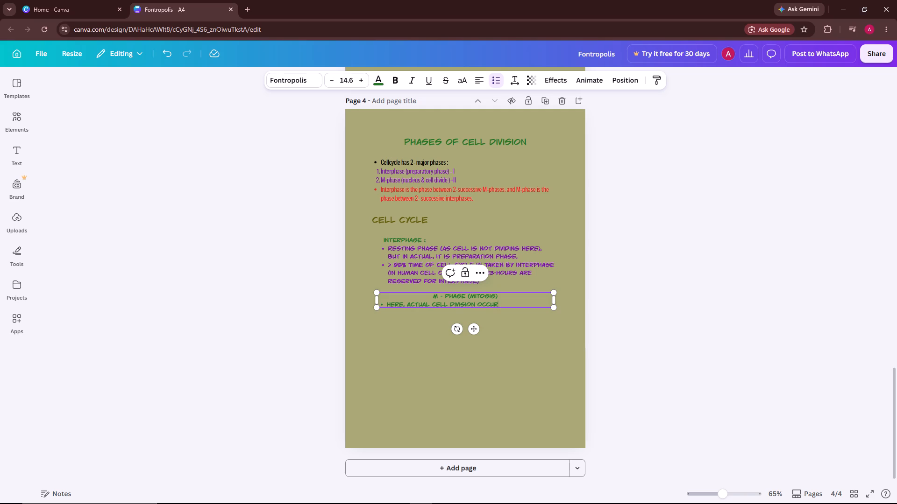
key("period")
Add a second bullet to the M-phase box reading "<5% time is taken by m-phase".
key("Return")
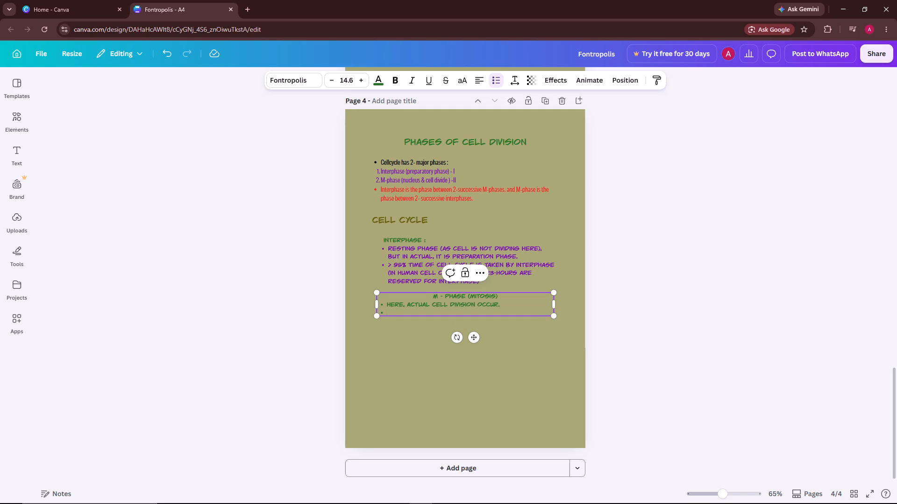
key("shift+less")
key("5")
key("shift+percent")
key("space")
type("time is taken")
key("space")
type("by")
key("space")
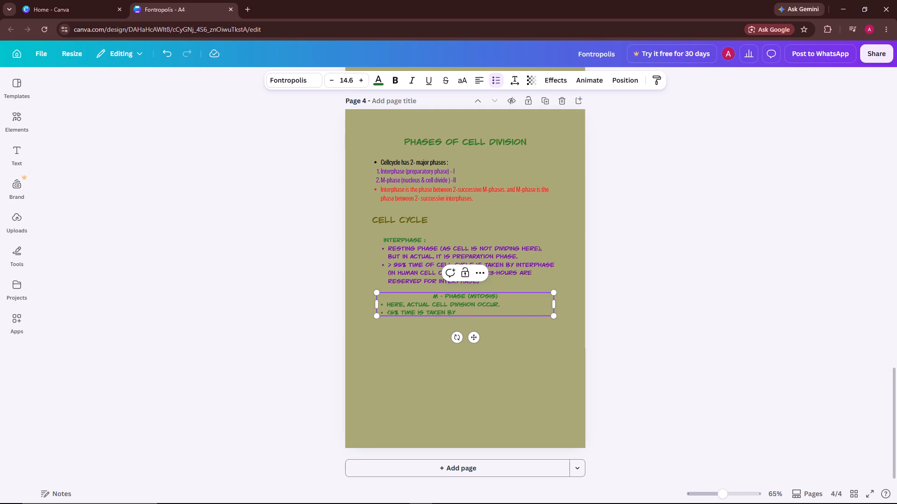
key("m")
type("-phas")
key("e")
Start a numbered list under the M-phase bullets with the items "karyokinesis" and "cytokinesis".
key("Return")
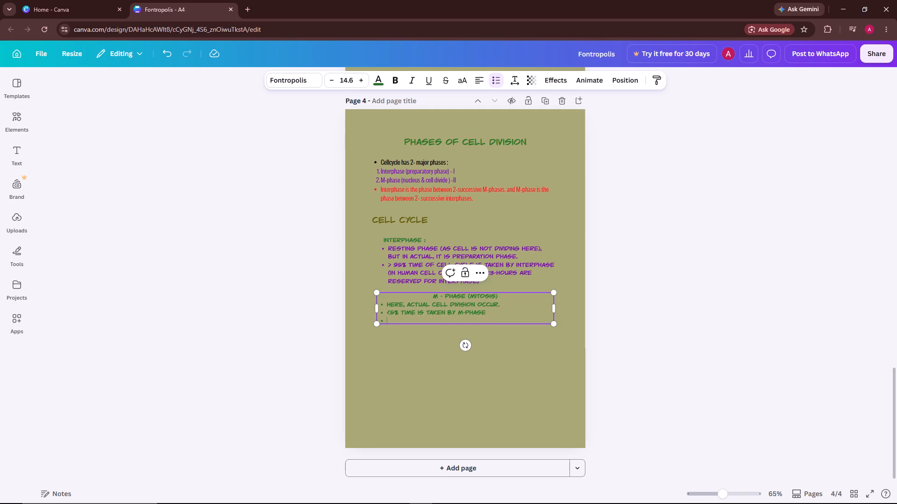
key("BackSpace")
type("1.")
key("space")
key("k")
key("a")
type("ryo")
type("ki")
type("nes")
type("is")
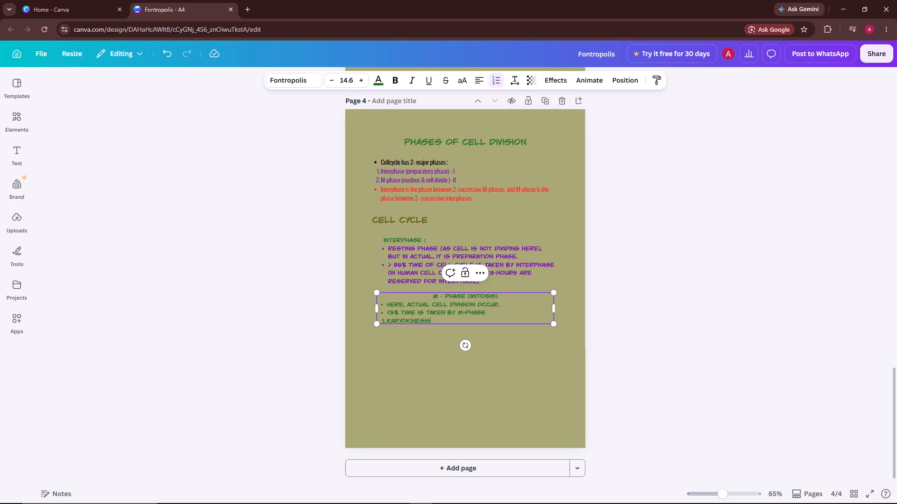
key("Return")
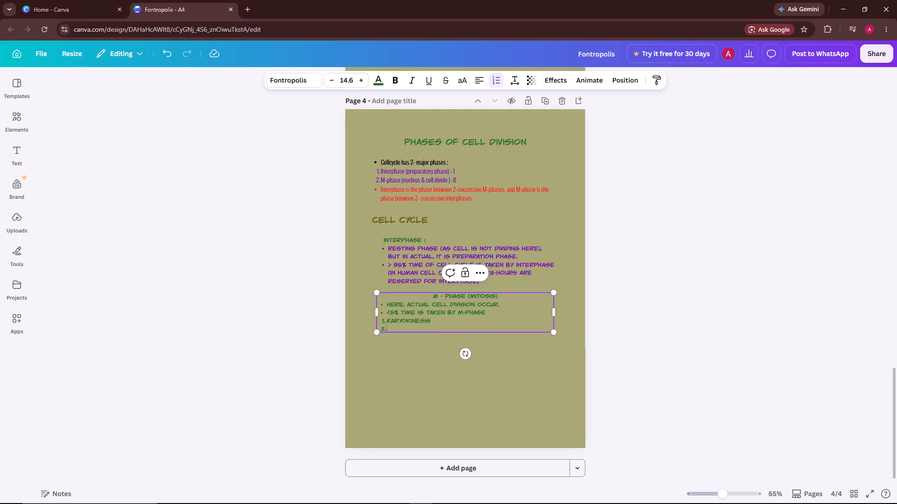
type("cy")
type("to")
type("ki")
type("ne")
type("sis")
Append "(nucleus division)" after "karyokinesis" in the first numbered item.
double_click(444, 319)
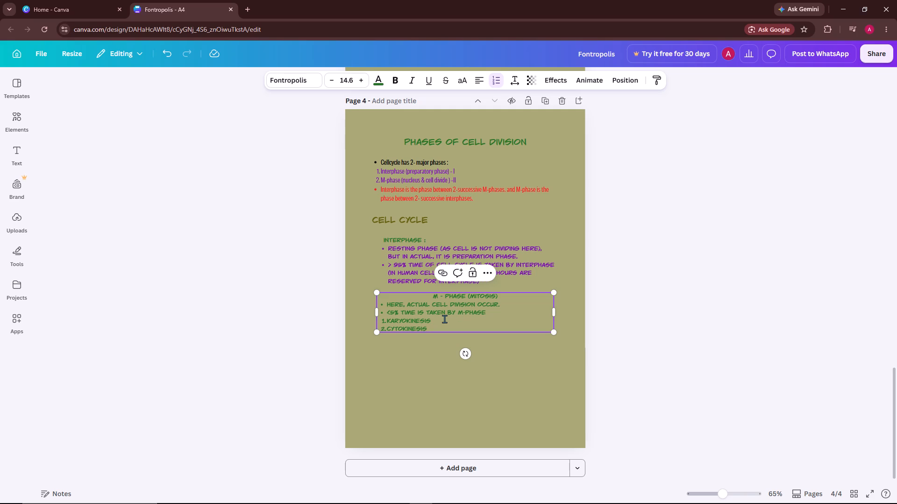
left_click(447, 323)
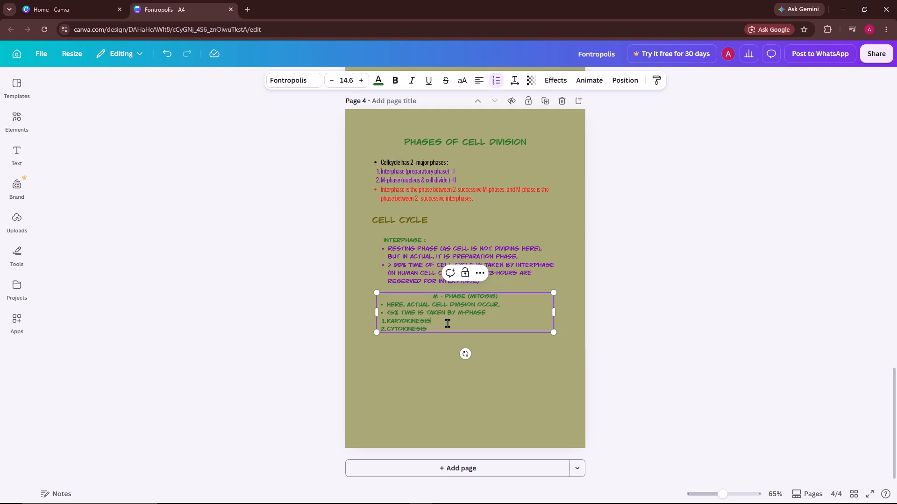
key("space")
type("(")
key("m")
key("BackSpace")
type("nu")
type("cl")
type("eu")
type("s")
key("space")
type("division")
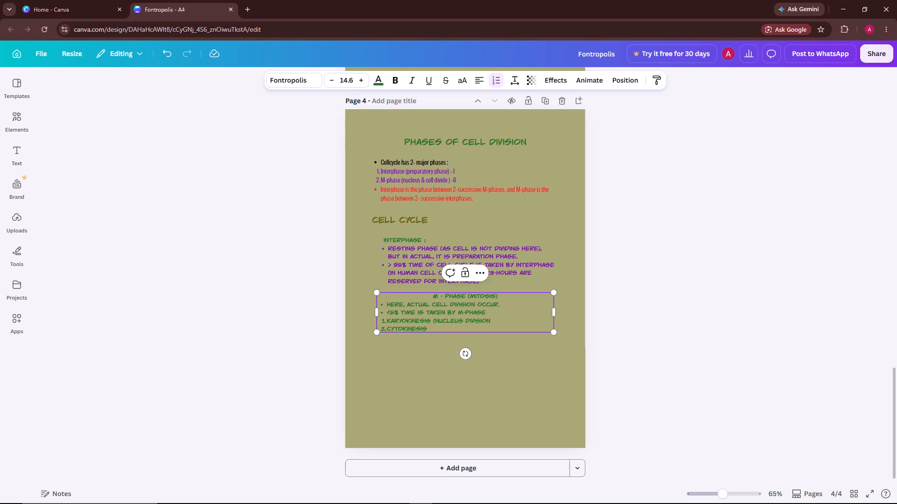
key("shift+parenright")
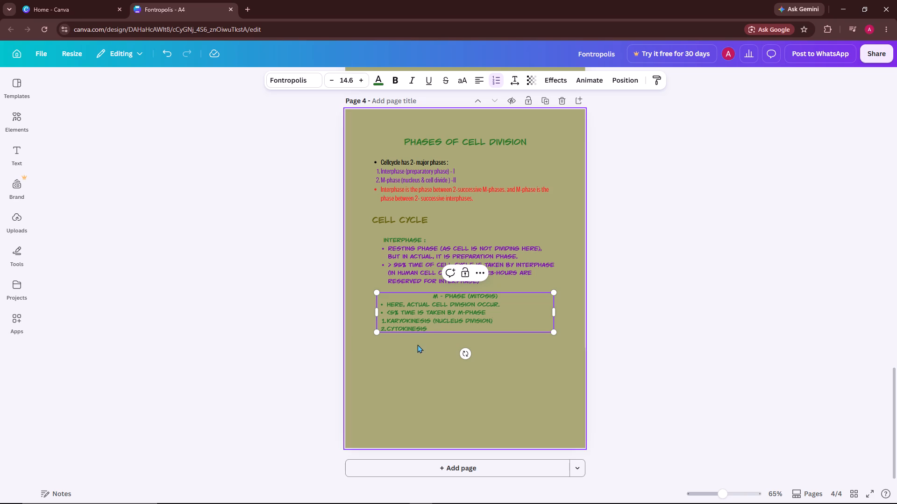
Append "(cytokinesis)" after "cytokinesis" in the second numbered item.
left_click(432, 327)
key("space")
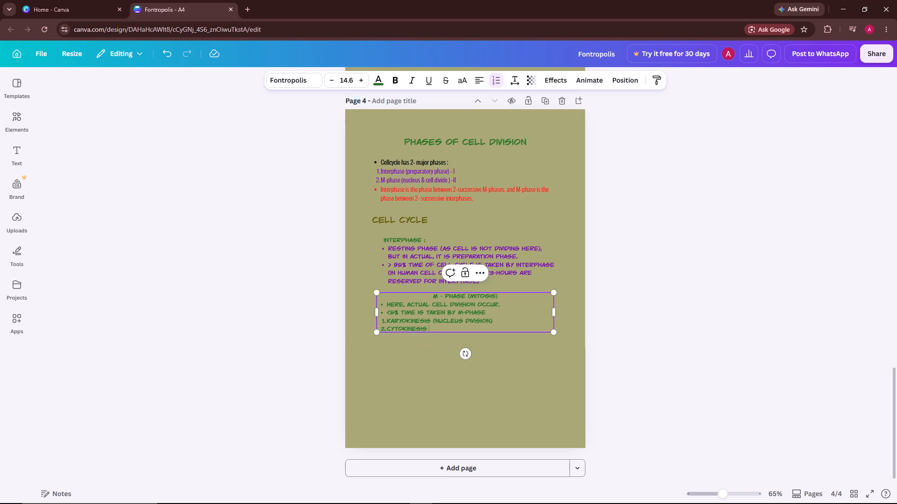
type("(")
type("cyto")
type("ki")
type("nesis")
key("shift+parenright")
Colour the two M-phase bullet lines the same dark purple as the Interphase bullets.
left_click_drag(388, 307, 487, 312)
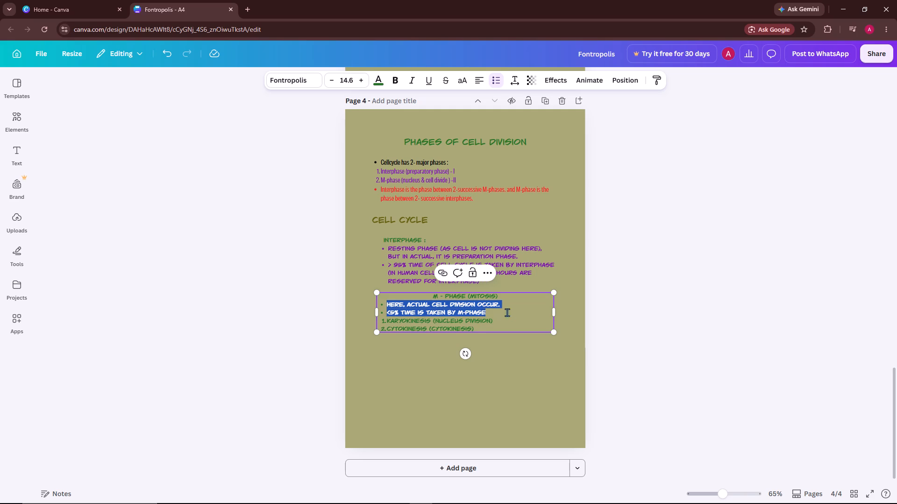
left_click(375, 74)
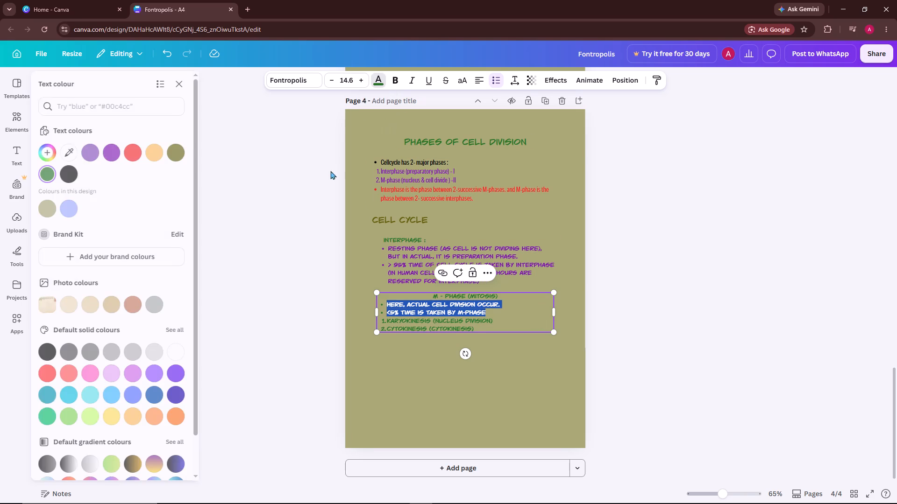
left_click(107, 156)
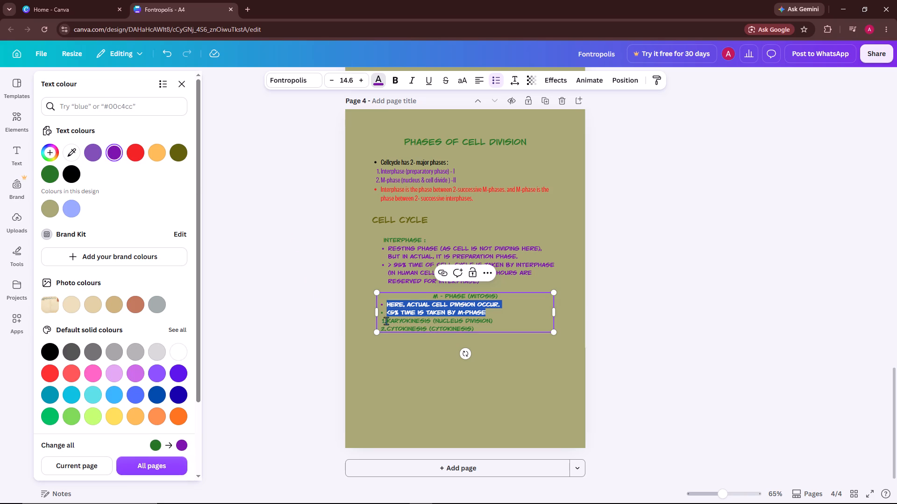
Colour the leading words "karyokinesis" and "cytokinesis" in the numbered list red, and leave the text box.
left_click_drag(387, 320, 429, 323)
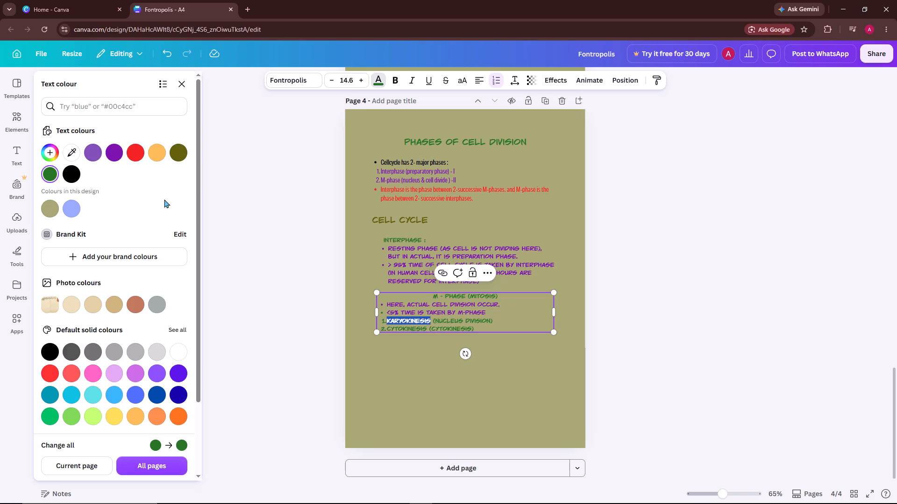
left_click(139, 152)
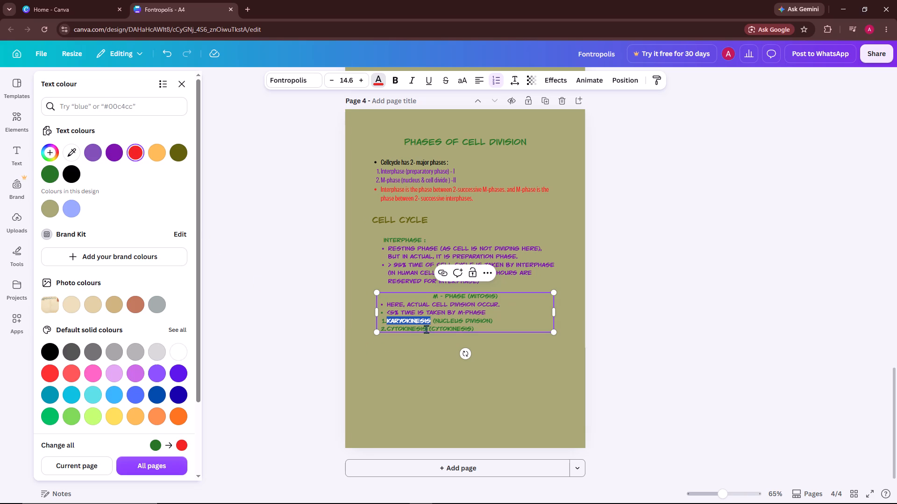
left_click_drag(427, 331, 386, 328)
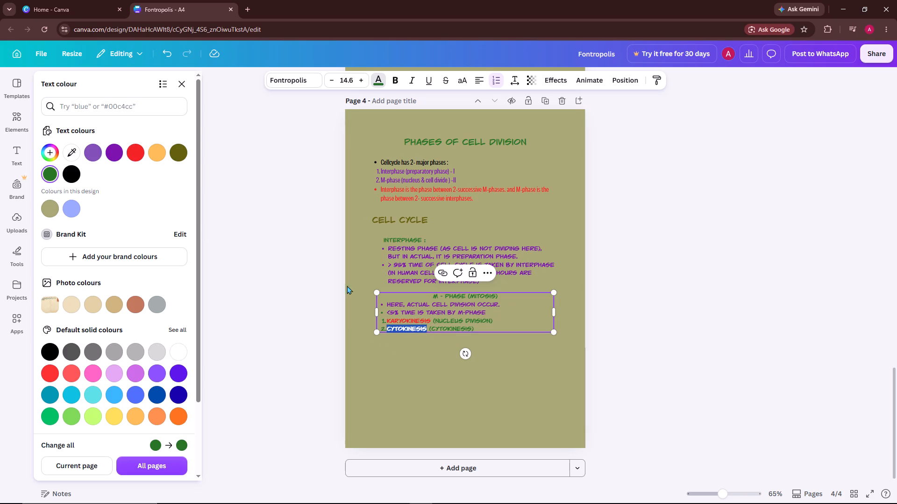
left_click(138, 157)
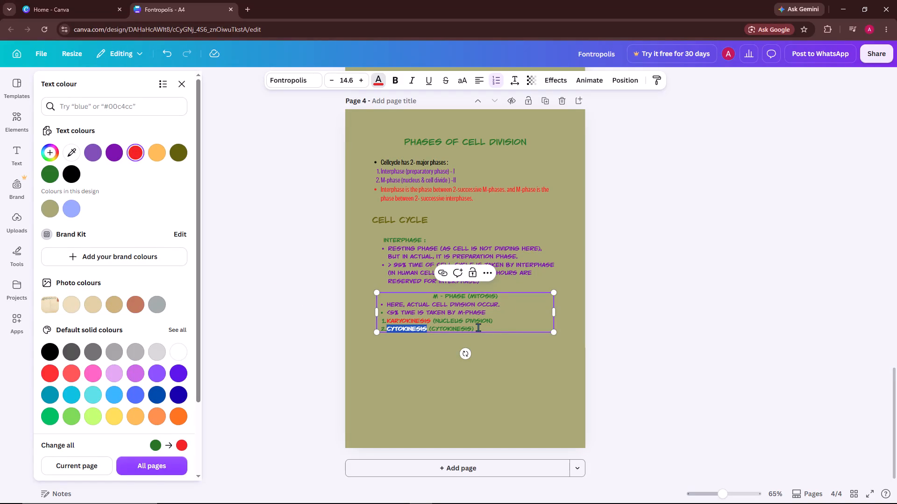
double_click(496, 364)
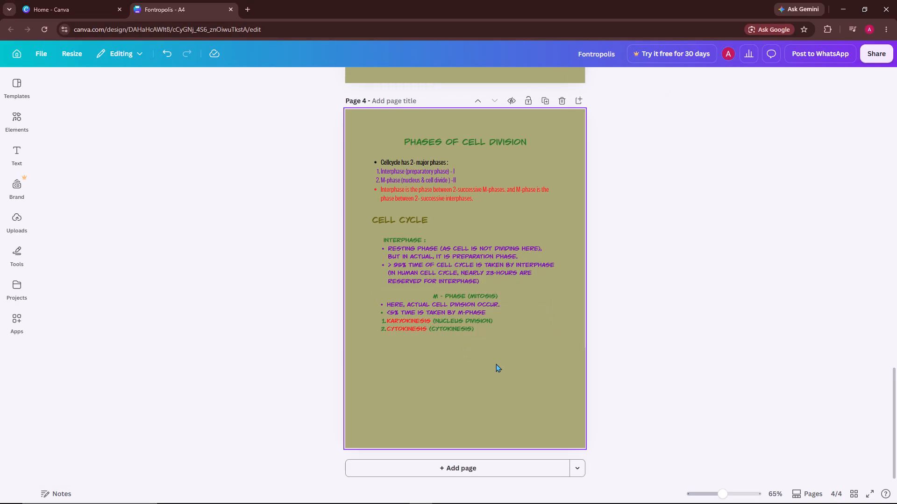
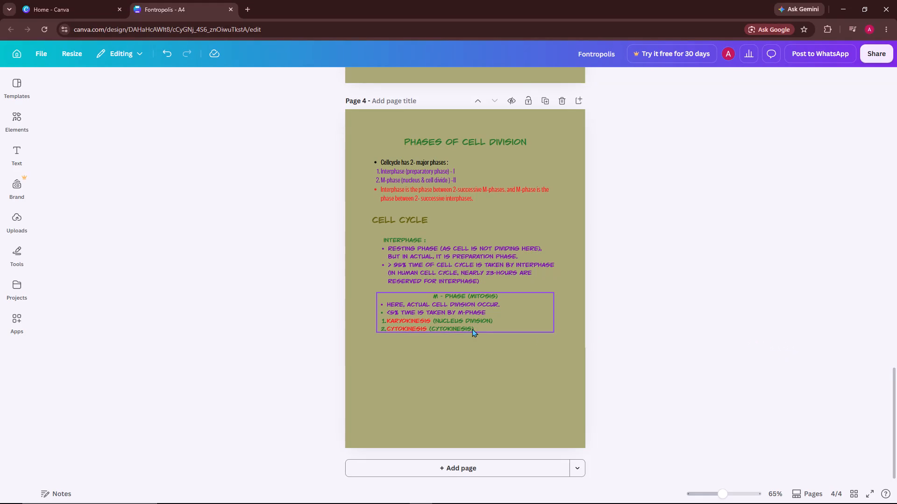
Pad the "M - phase (mitosis)" heading with trailing spaces so it starts flush with the left edge of its text box.
left_click(510, 298)
left_click(510, 297)
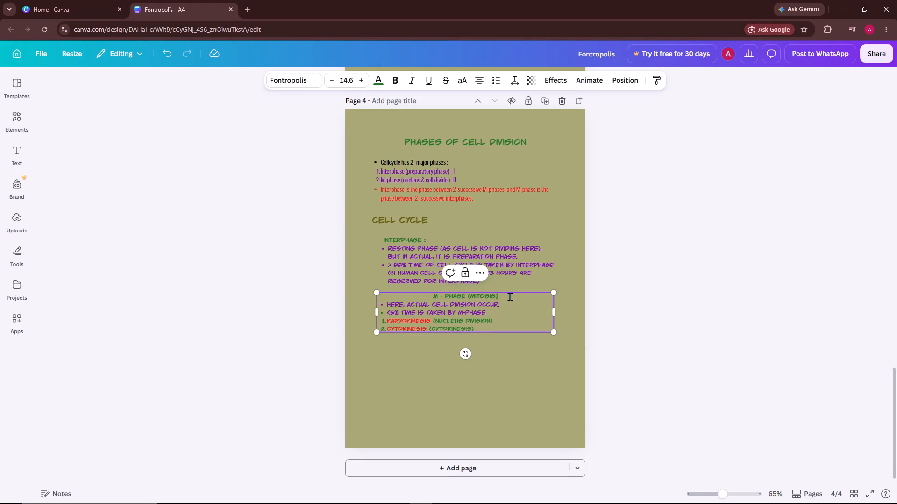
key("space")
key("space")
key("space")
key("space")
key("space")
key("space")
key("space")
key("space")
key("space")
key("space")
key("space")
key("space")
key("space")
key("space")
key("space")
key("space")
key("space")
key("space")
key("space")
key("space")
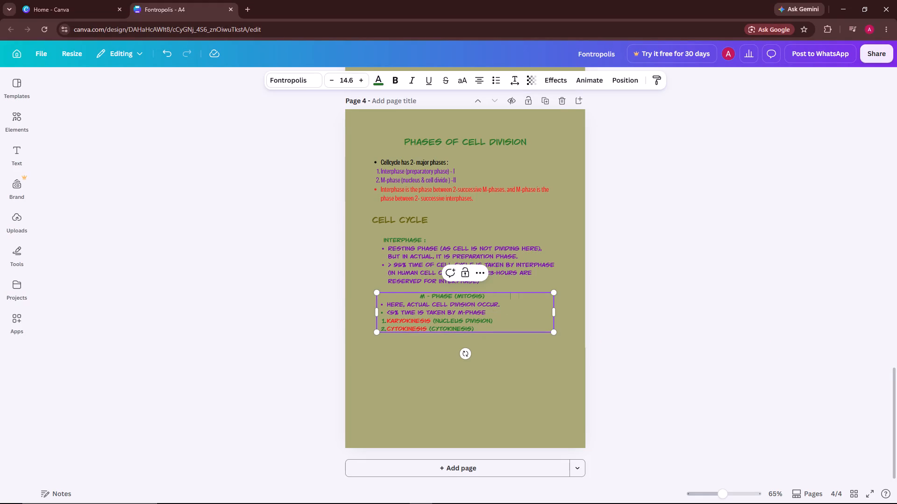
key("space")
key("space")
key("space")
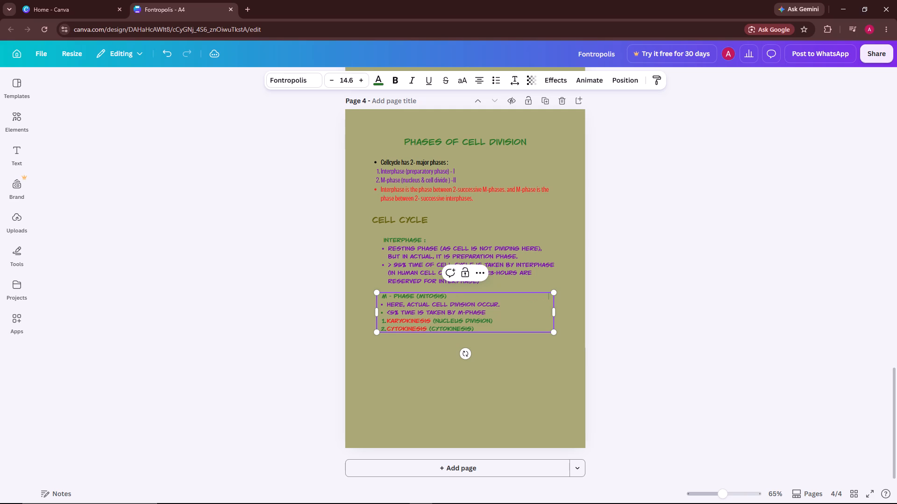
key("space")
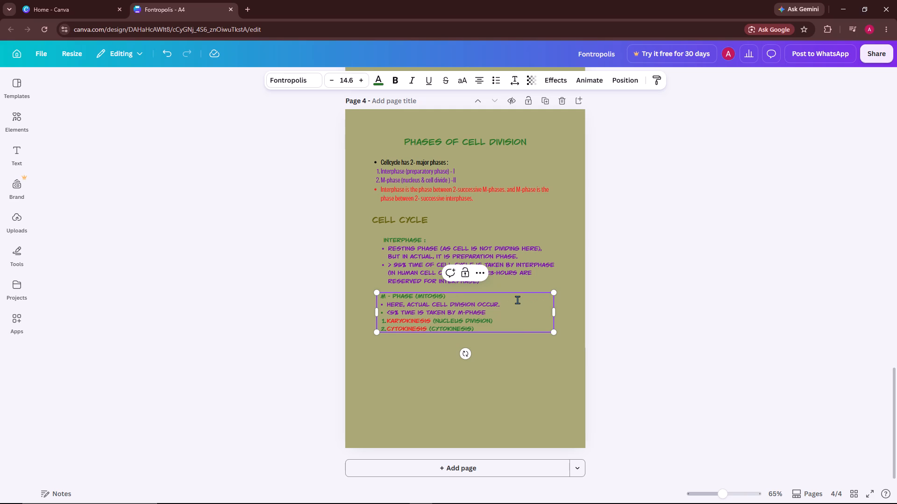
left_click(522, 354)
Nudge the M-phase text box slightly right to line up with the Interphase section.
left_click(448, 318)
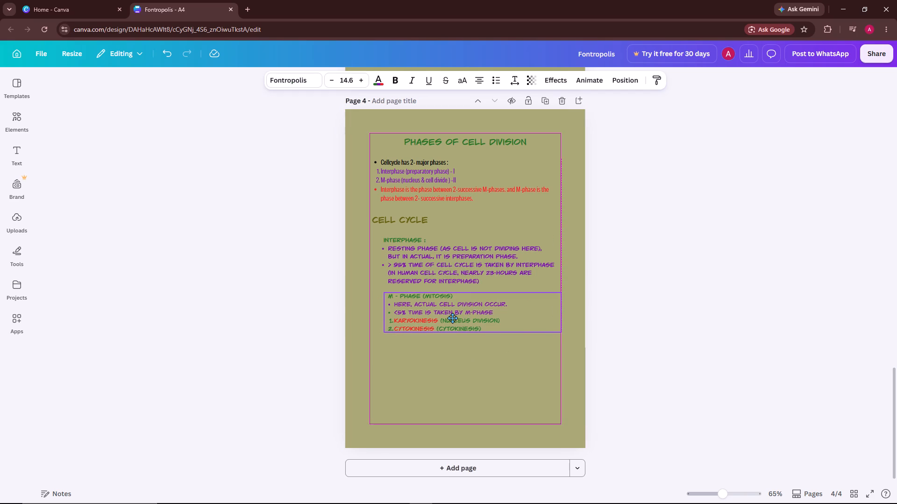
left_click(513, 405)
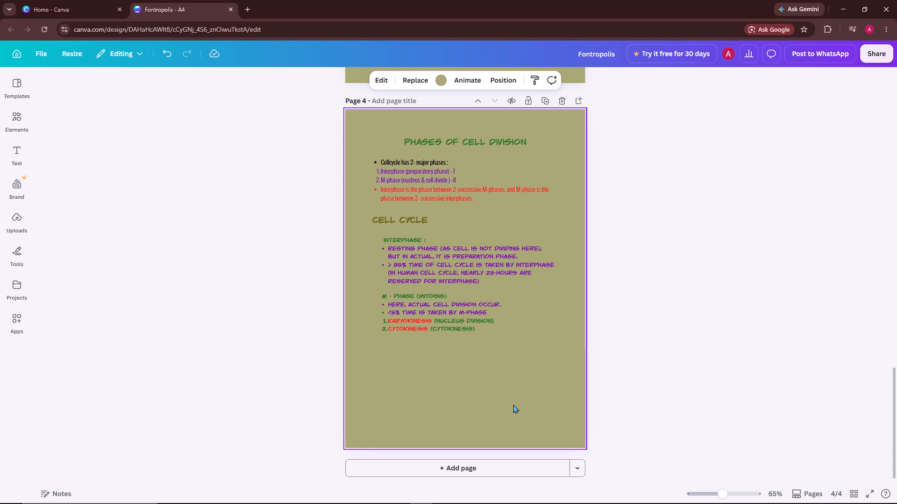
Duplicate the M-phase text box below the original and narrow the copy to about 7.6 wide, ending at the page's centre line.
left_click(434, 326)
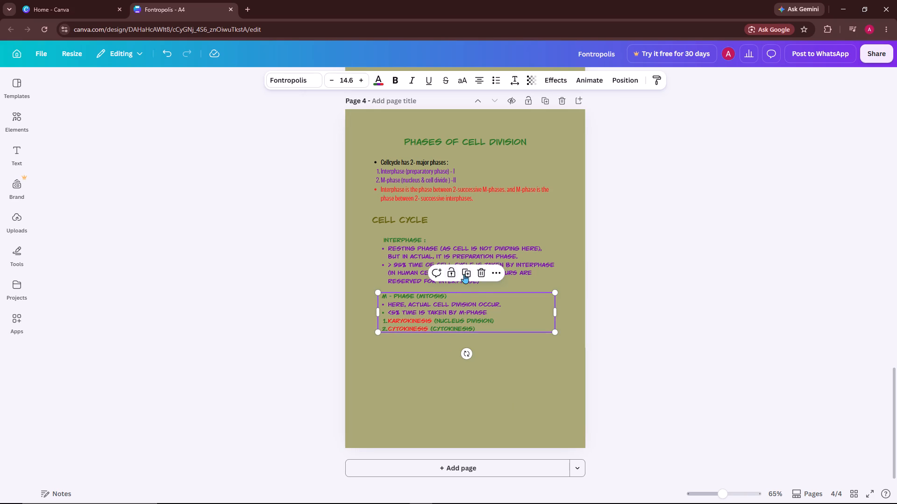
left_click(463, 273)
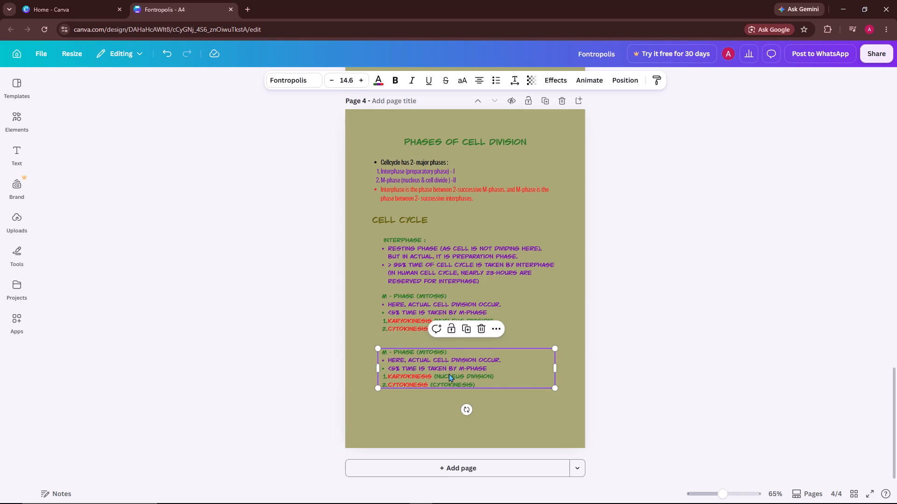
left_click(556, 368)
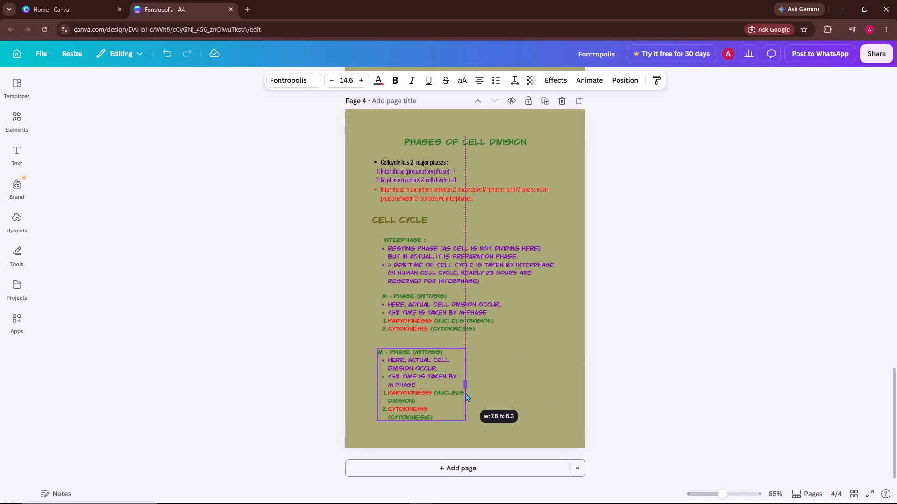
Duplicate the narrowed M-phase box and place the new copy beside it in the right half of the page.
left_click(426, 328)
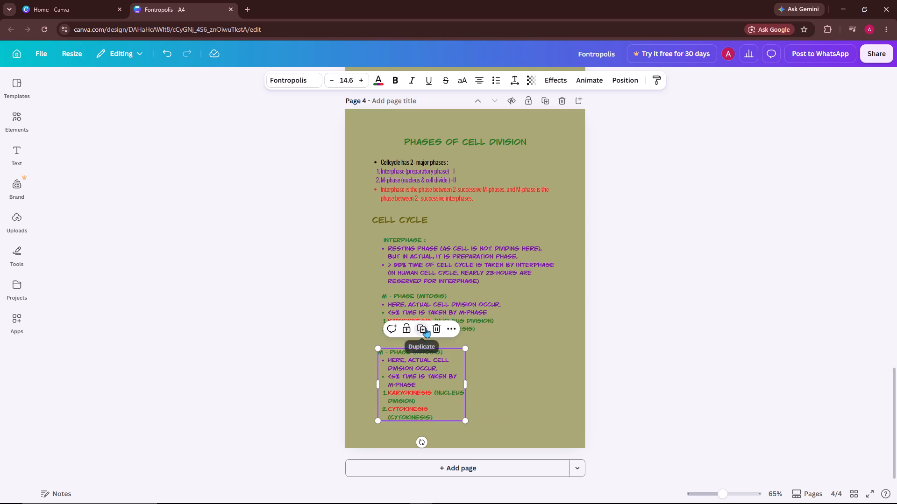
left_click_drag(431, 434, 532, 385)
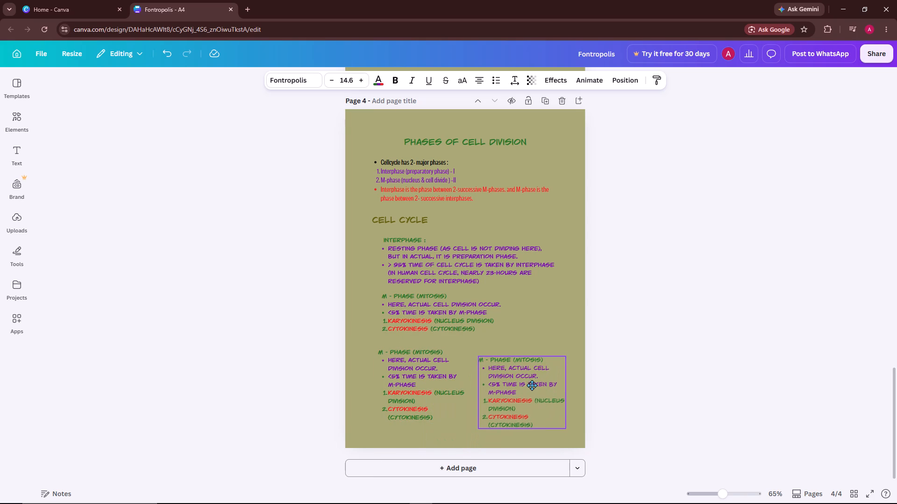
left_click_drag(532, 385, 530, 384)
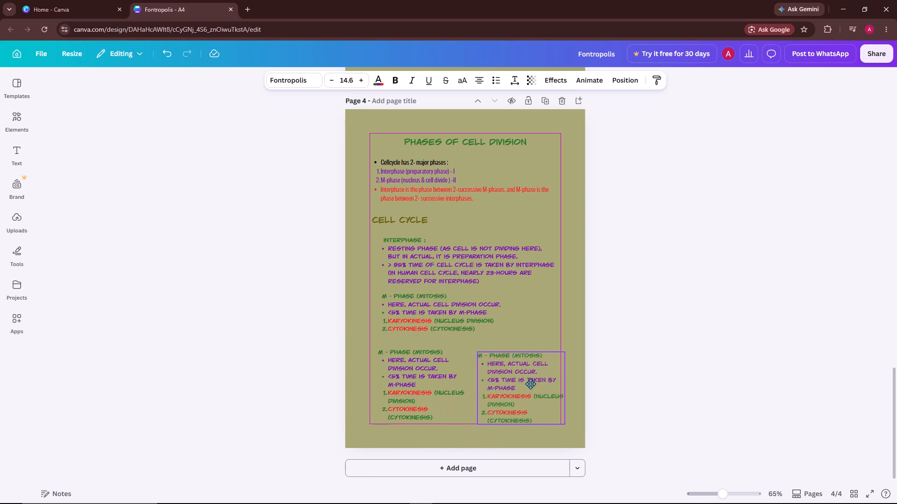
left_click_drag(530, 384, 528, 384)
Replace all the text in the left narrowed copy with "subphases : g1 - phase".
left_click(432, 378)
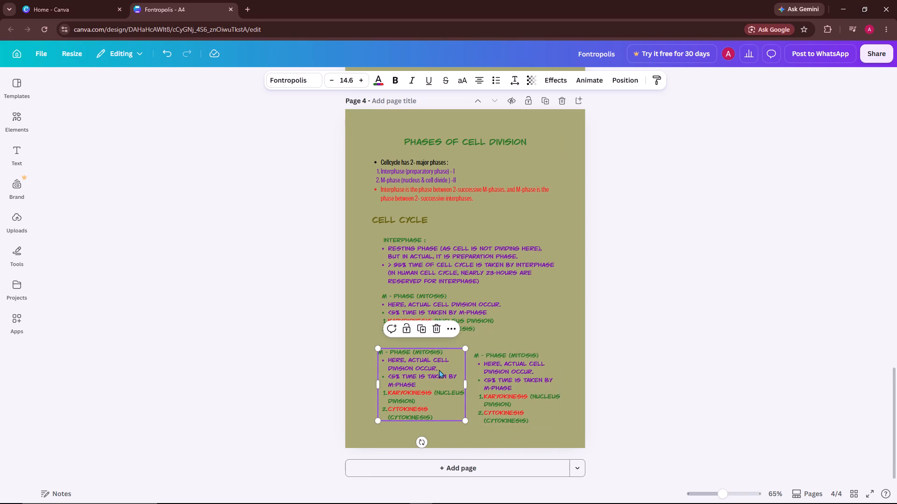
left_click(439, 370)
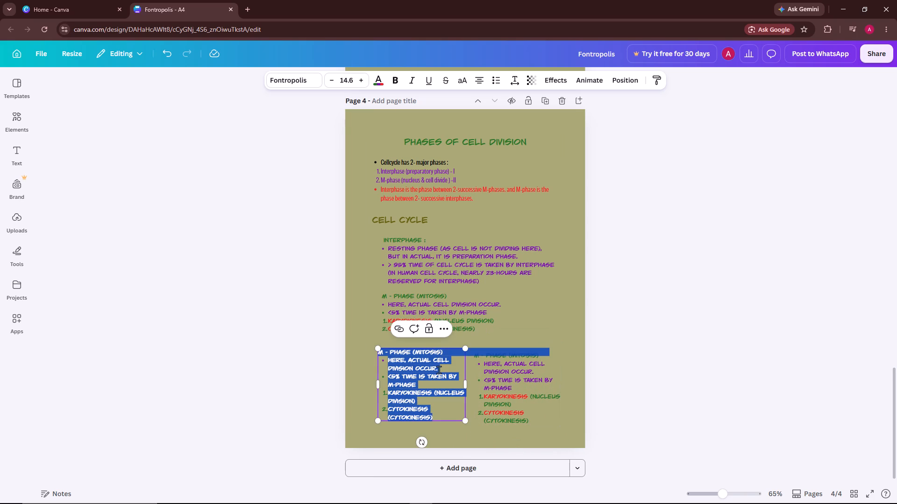
key("BackSpace")
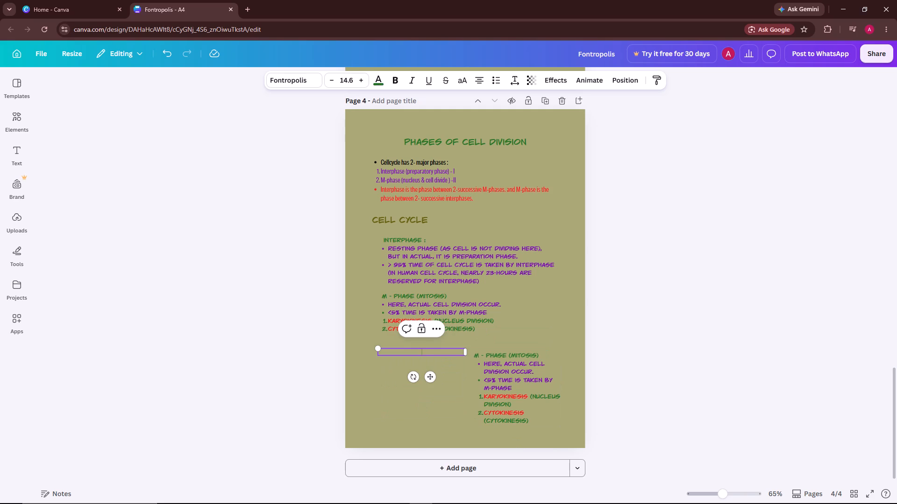
type("sub")
type("pha")
type("ses")
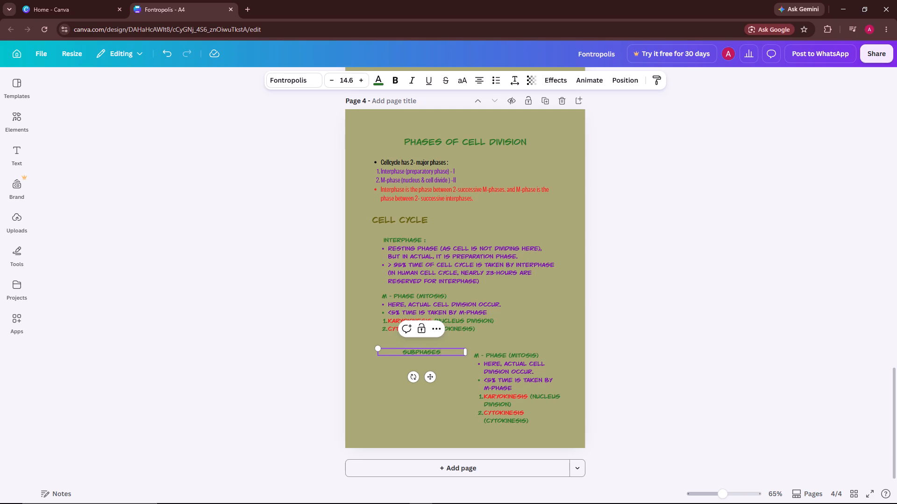
key("space")
type(":")
key("space")
key("g")
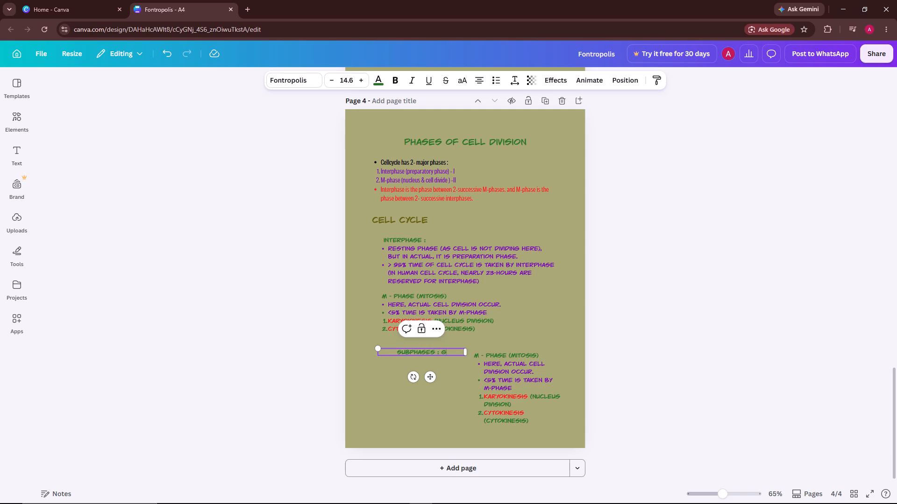
key("shift+i")
key("BackSpace")
key("1")
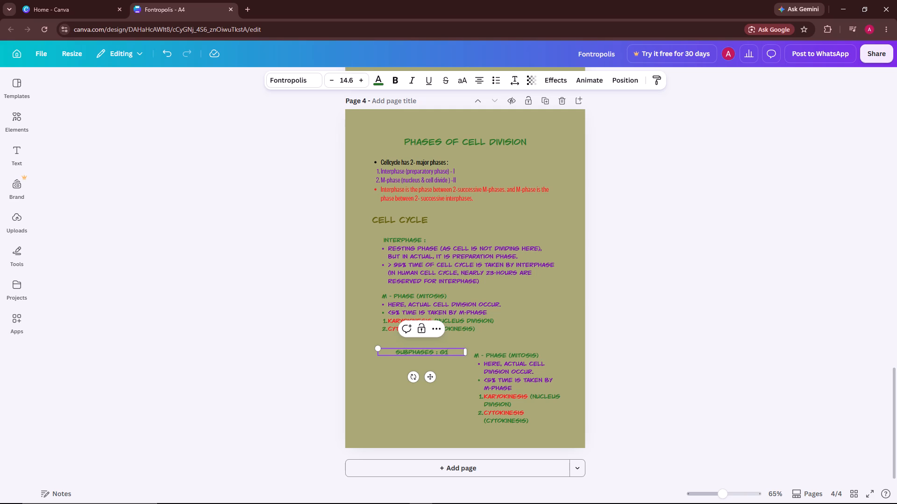
type("-")
key("space")
key("BackSpace")
key("BackSpace")
key("space")
type("-")
key("space")
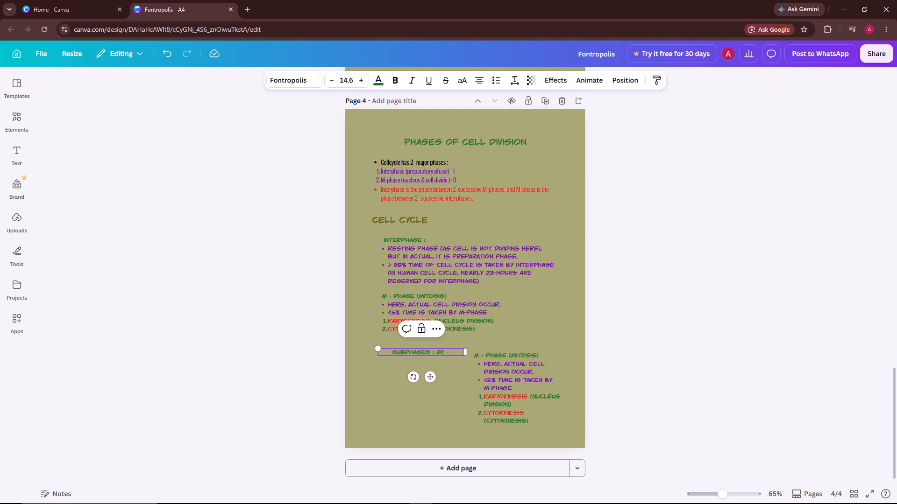
type("phas")
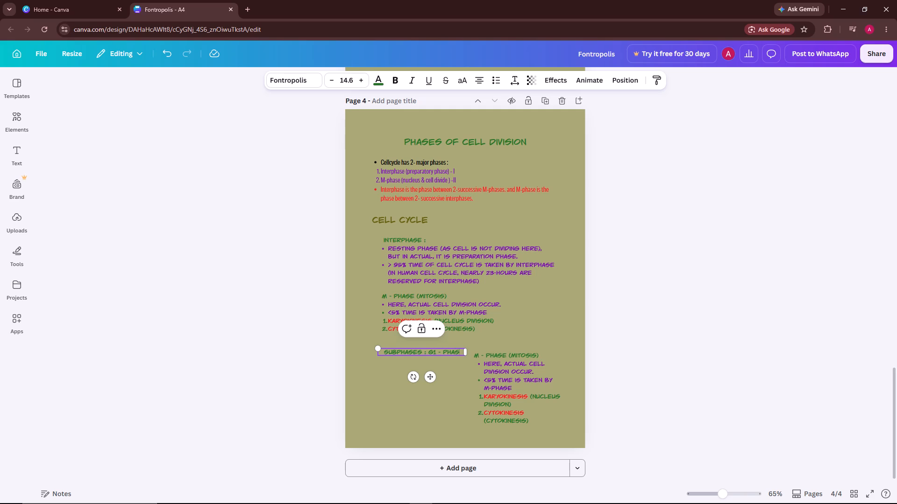
key("e")
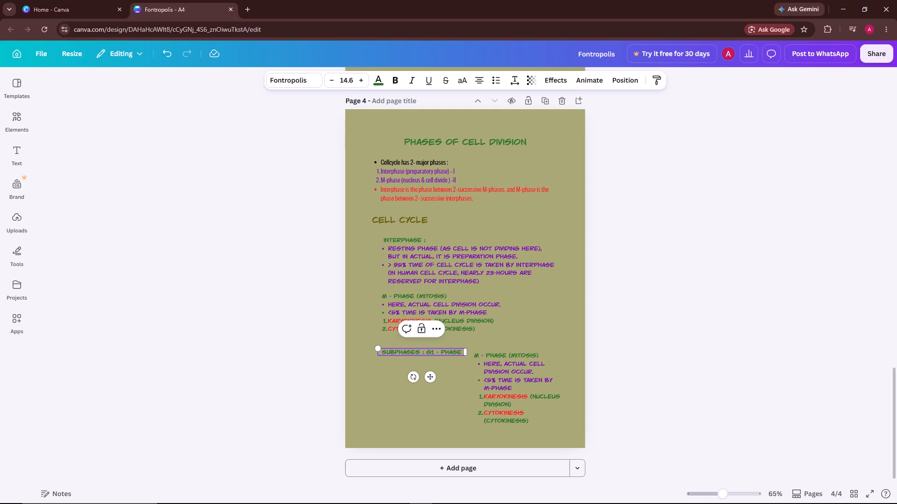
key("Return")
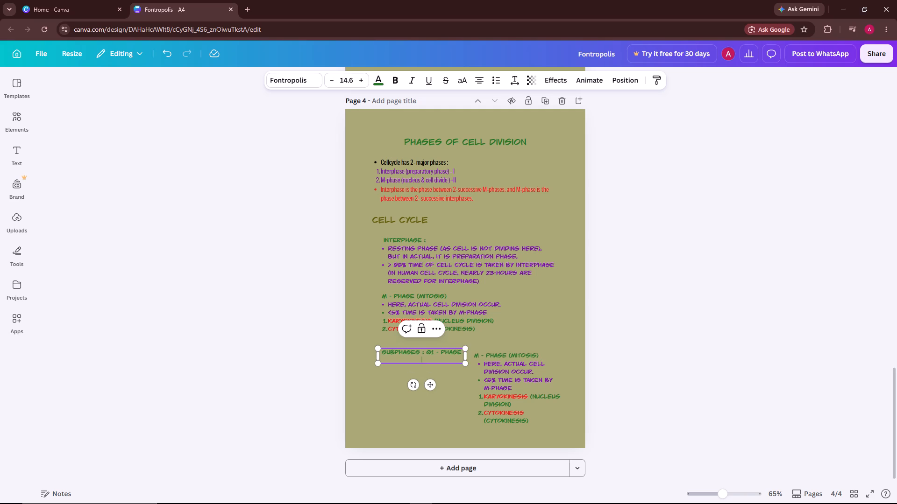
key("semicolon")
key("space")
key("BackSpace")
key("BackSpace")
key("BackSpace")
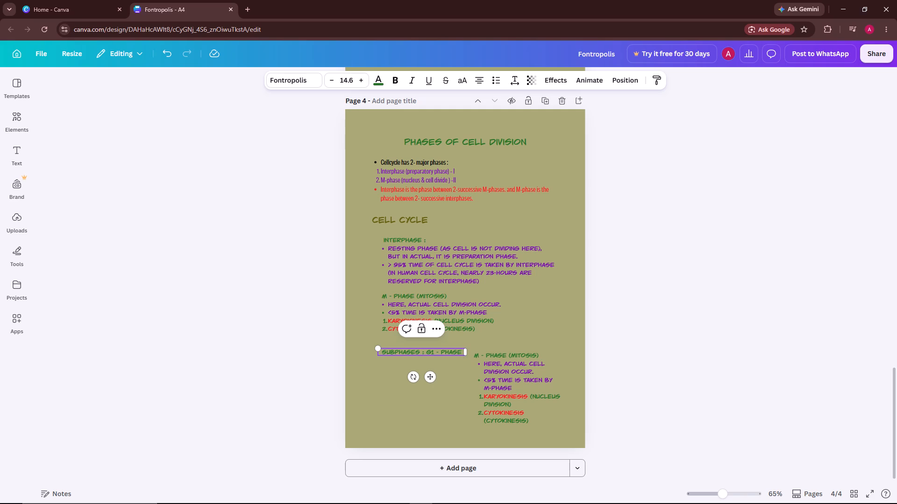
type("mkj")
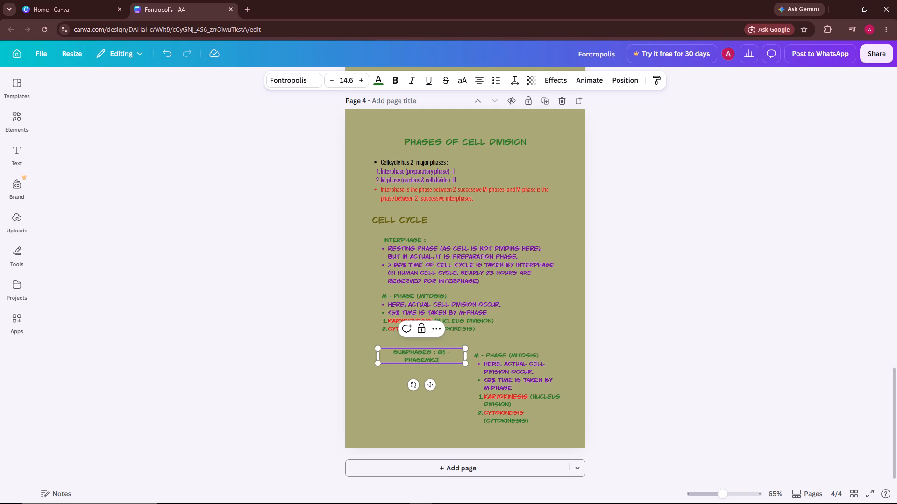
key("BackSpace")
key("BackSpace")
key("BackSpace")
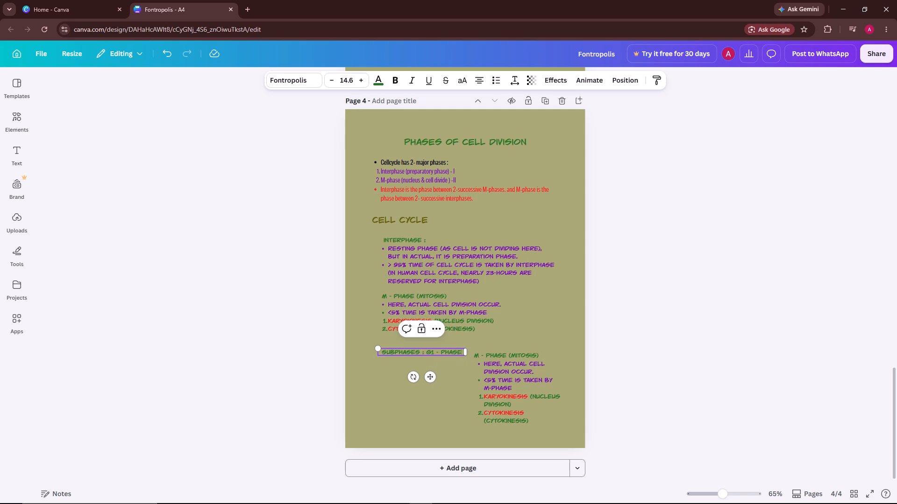
Add a second line reading ": s - phase" below the g1 line in the subphases text box.
key("Return")
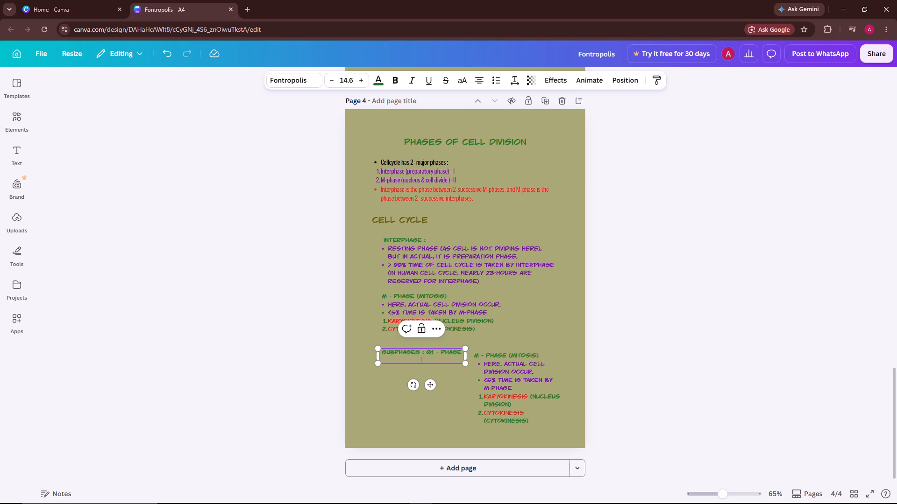
key("shift+colon")
key("s")
key("BackSpace")
key("space")
key("s")
key("space")
type("-")
key("space")
key("BackSpace")
key("space")
type("p")
type("has")
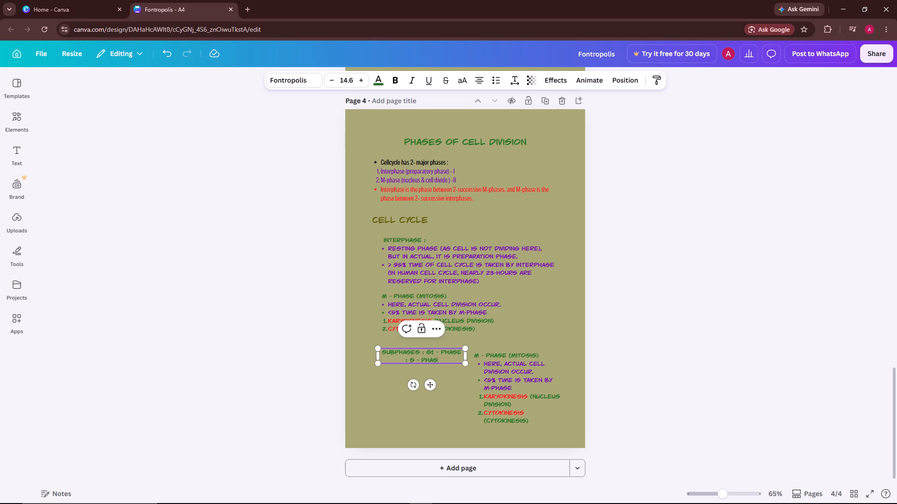
key("e")
Add a third line reading "g2 - phase" to the subphases text box.
key("Return")
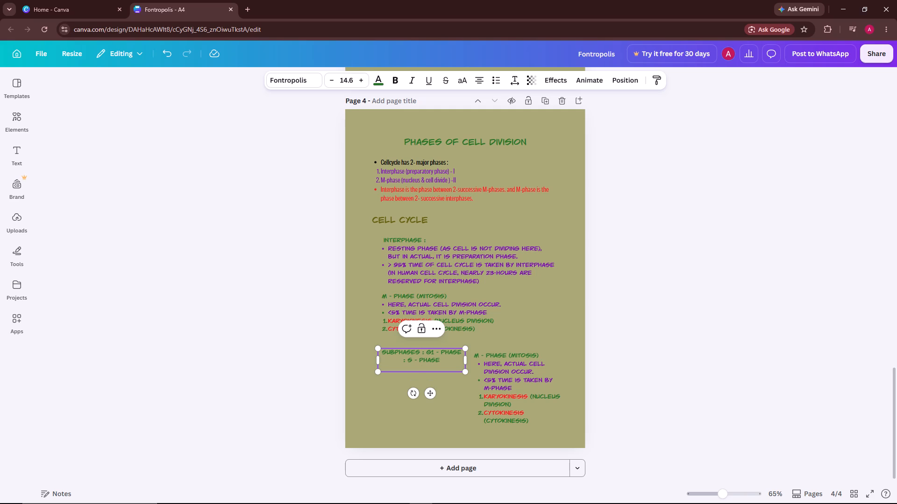
type("g2")
key("space")
type("-")
key("space")
type("phase")
Delete the colon and space in front of "s - phase" in the subphases text box.
left_click(407, 363)
key("BackSpace")
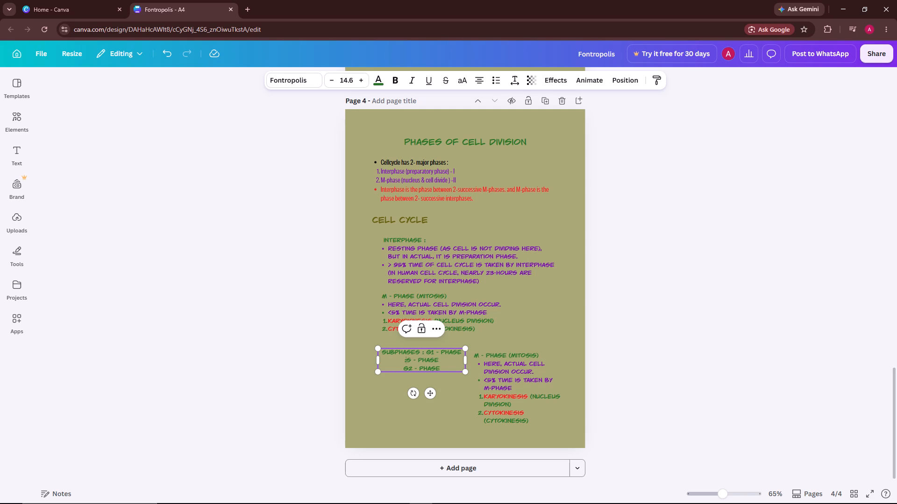
key("BackSpace")
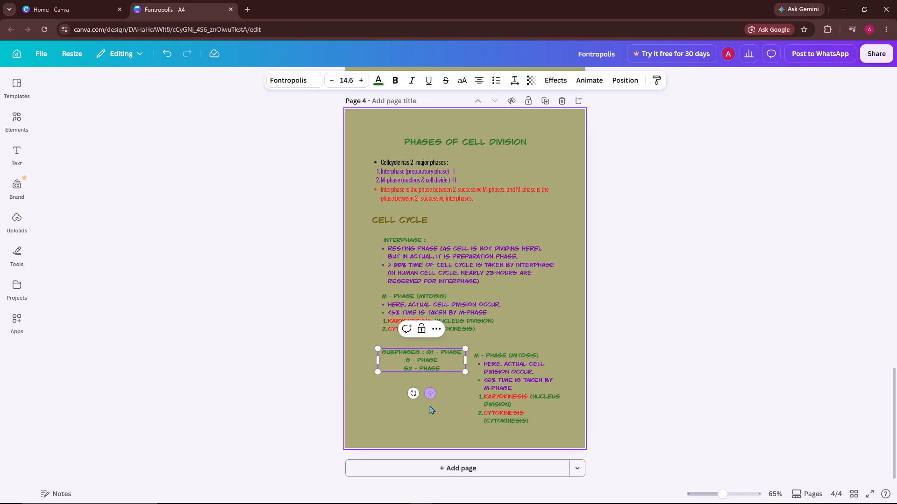
Replace all the text in the right-hand M-phase copy with "karyokinesis has 4-sub-phases".
left_click(498, 381)
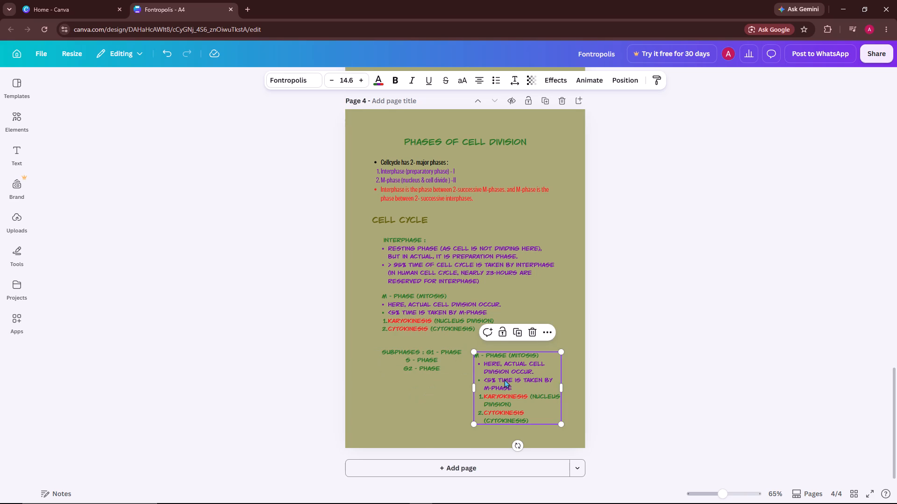
left_click(504, 381)
left_click(504, 378)
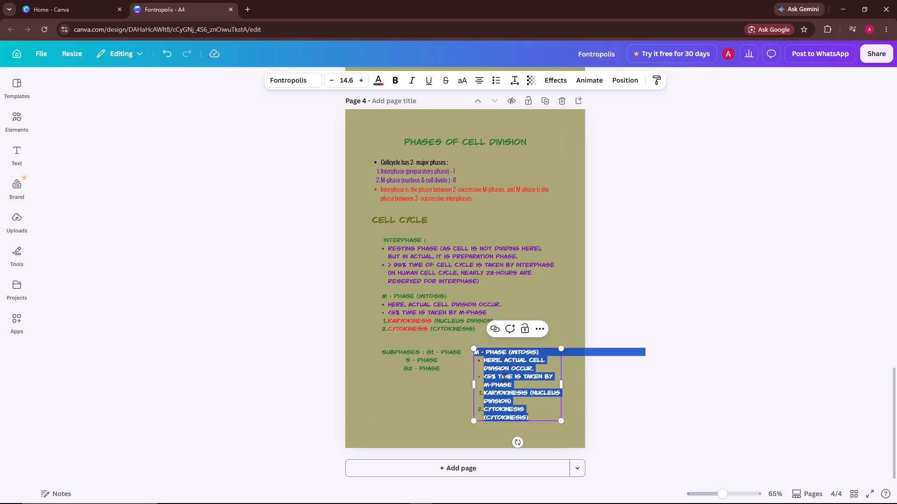
key("BackSpace")
type("karyoki")
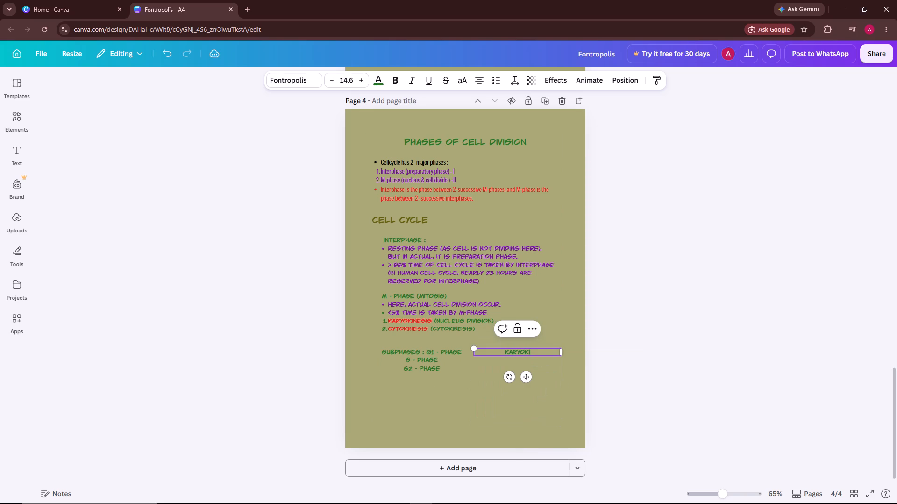
type("nesis")
key("space")
type("has")
key("space")
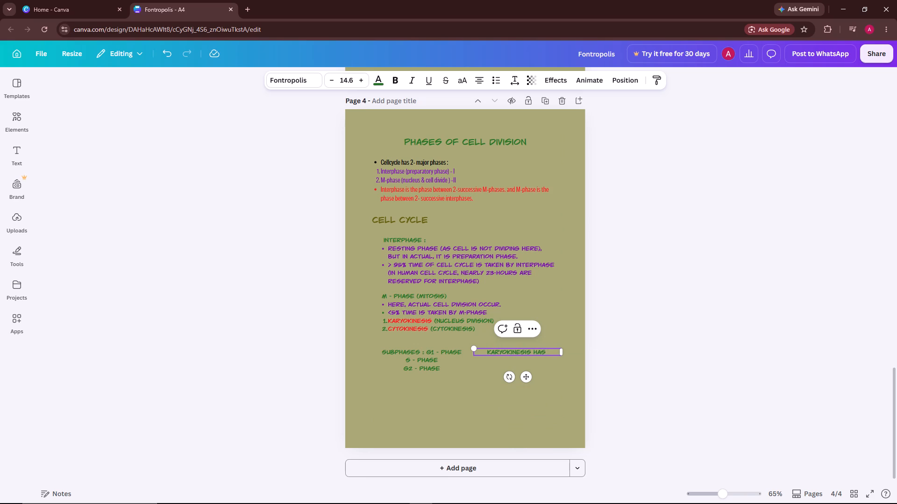
key("4")
key("minus")
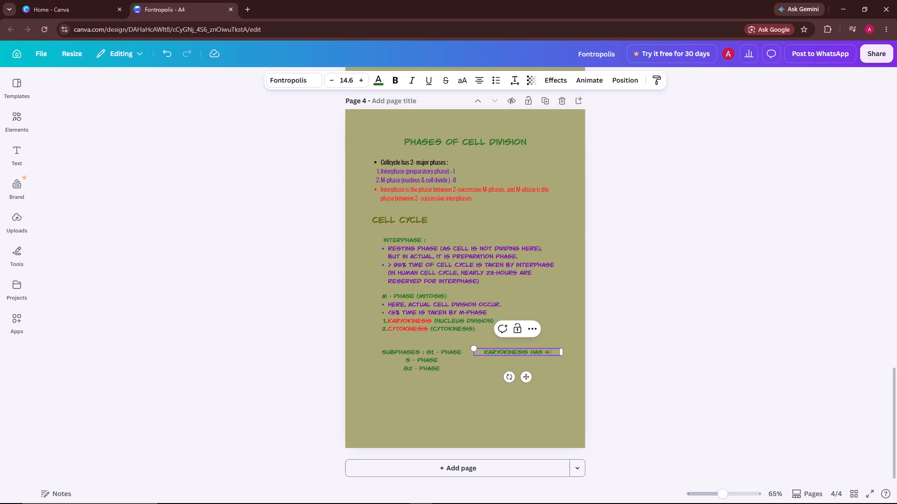
type("sub")
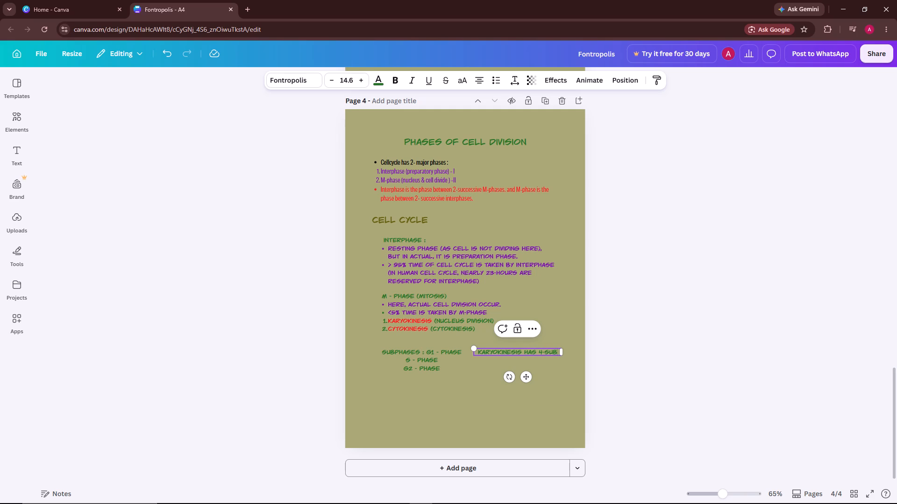
type("-pha")
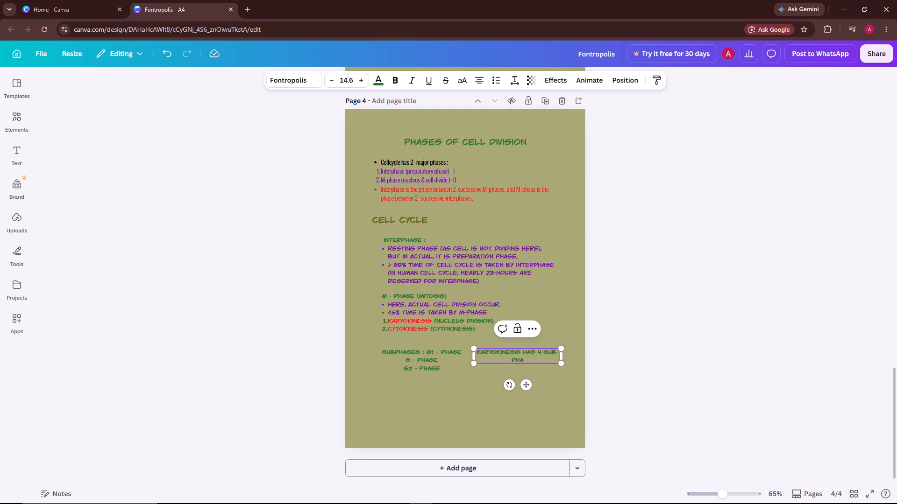
type("ses")
Add a bulleted list below the karyokinesis line with the items "prophase", "metaphase", "anaphase" and "telephase".
key("Return")
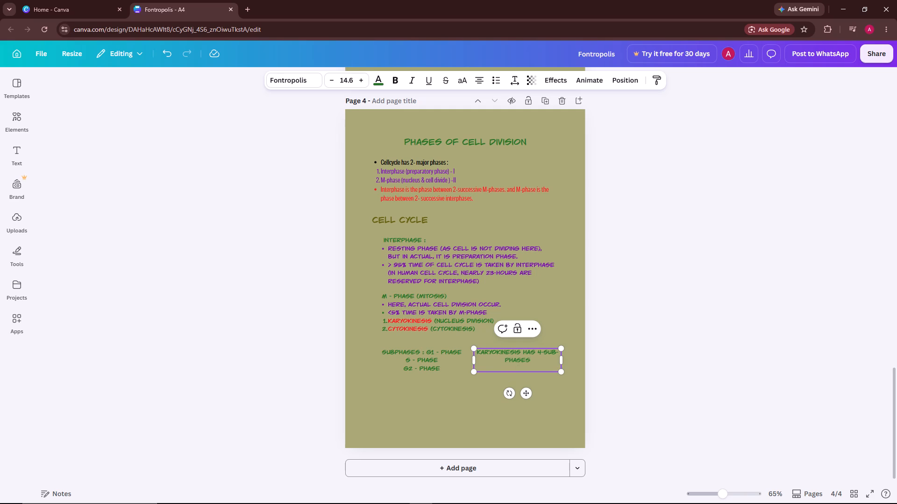
type("*")
key("space")
key("p")
type("ro")
type("phase")
key("Return")
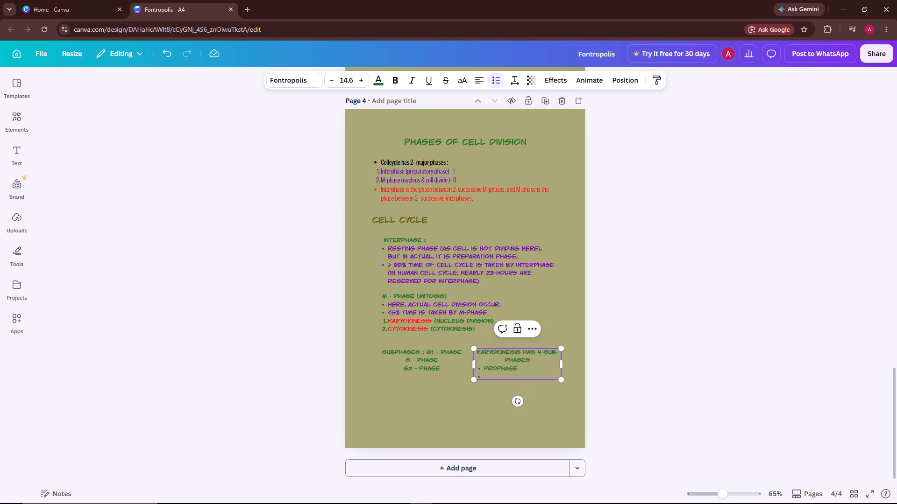
type("metaphase")
key("Return")
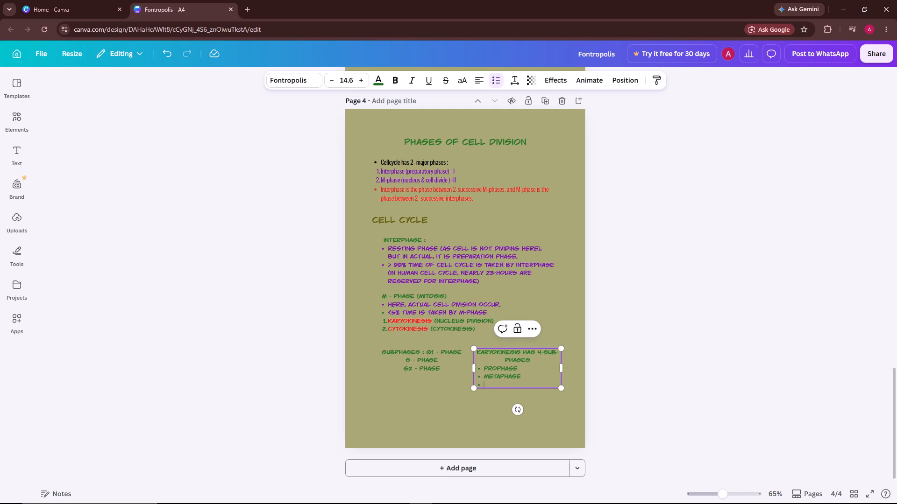
type("ana")
key("bracketleft")
key("BackSpace")
type("phase")
key("Return")
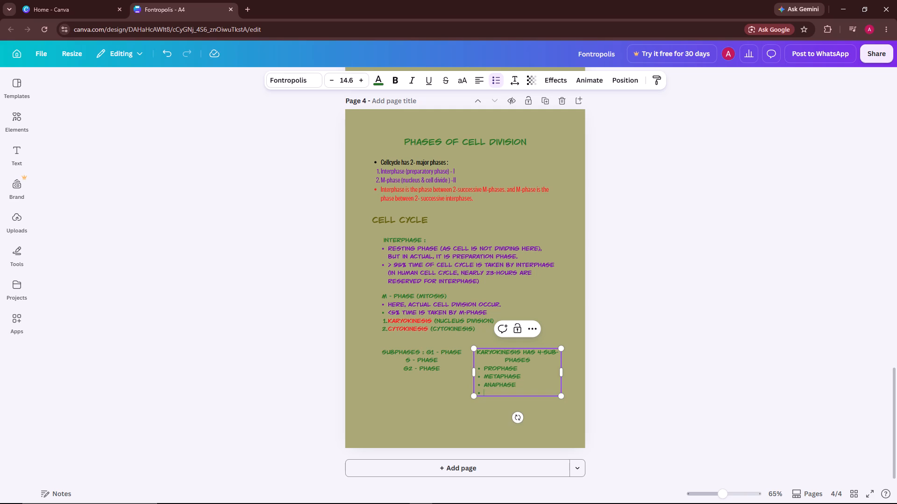
type("telephase")
key("Return")
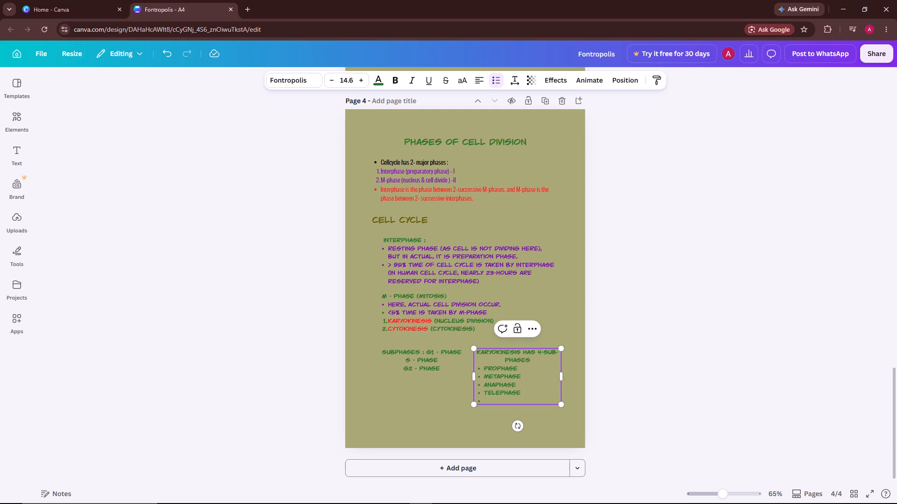
key("BackSpace")
Add a space and a colon at the end of the line "karyokinesis has 4-sub-phases".
left_click(541, 363)
key("space")
key("shift+colon")
Recolour the label "subphases :" to the dark olive-brown used for the Cell Cycle heading.
left_click(423, 354)
left_click(423, 353)
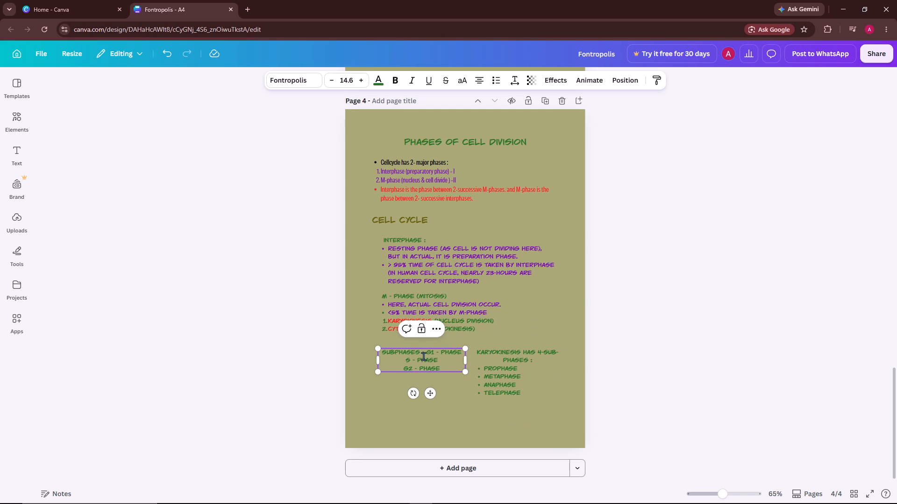
left_click_drag(424, 353, 387, 352)
left_click_drag(387, 352, 380, 352)
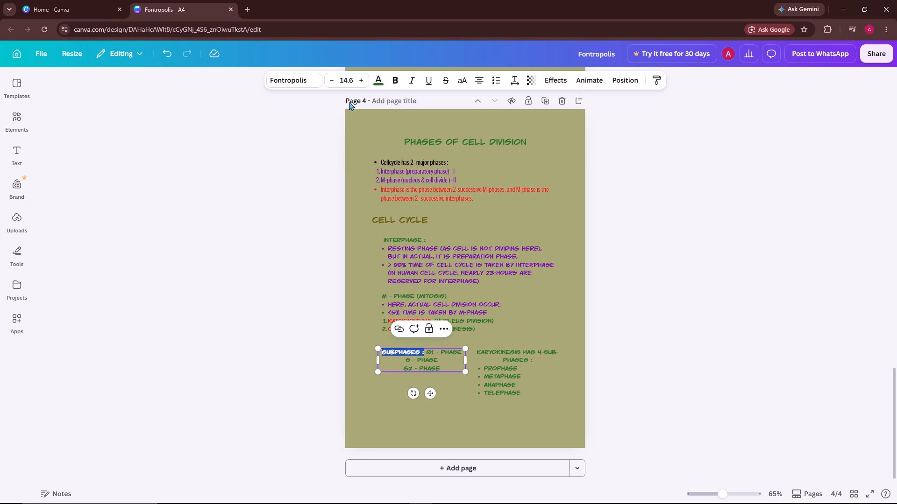
left_click(376, 83)
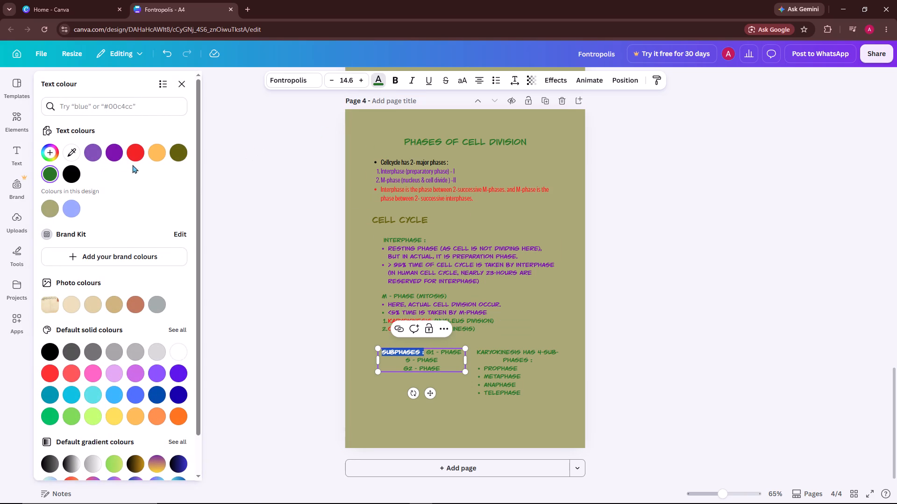
left_click(177, 153)
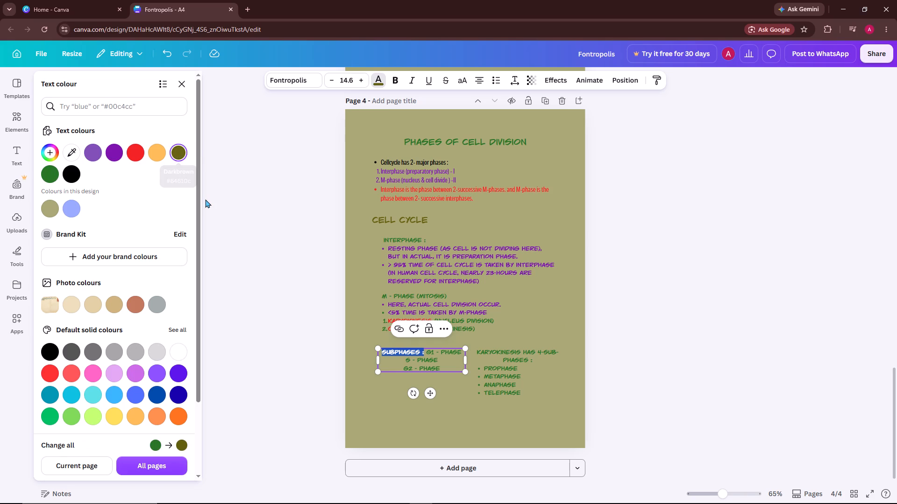
double_click(267, 272)
Recolour the g1 - phase, s - phase and g2 - phase text in the subphases box to dark purple.
left_click(431, 354)
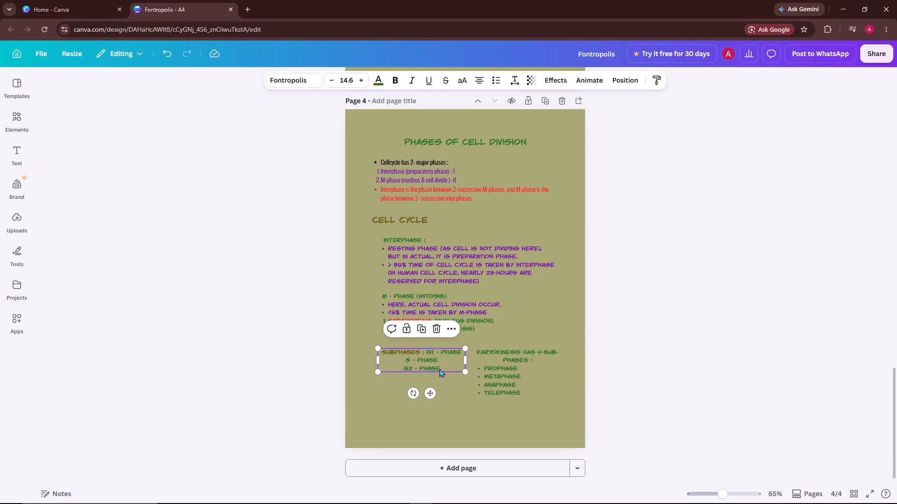
left_click(439, 369)
left_click_drag(426, 353, 428, 353)
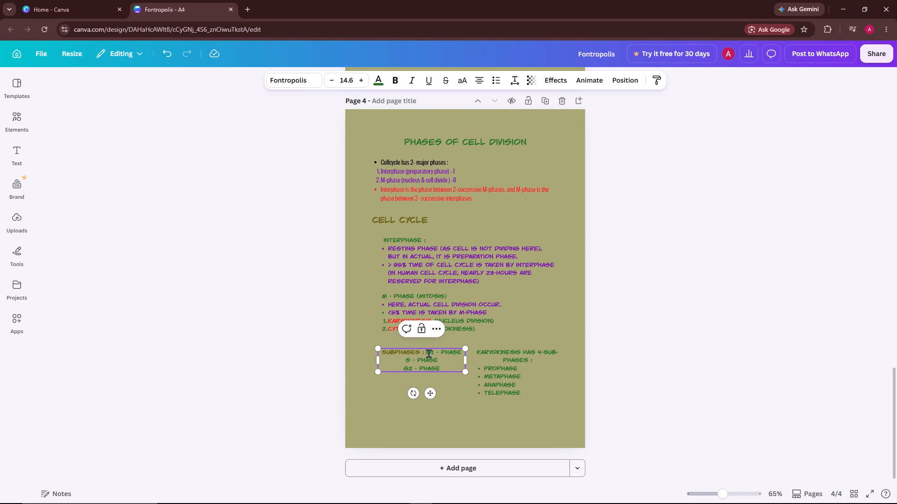
left_click_drag(428, 353, 441, 368)
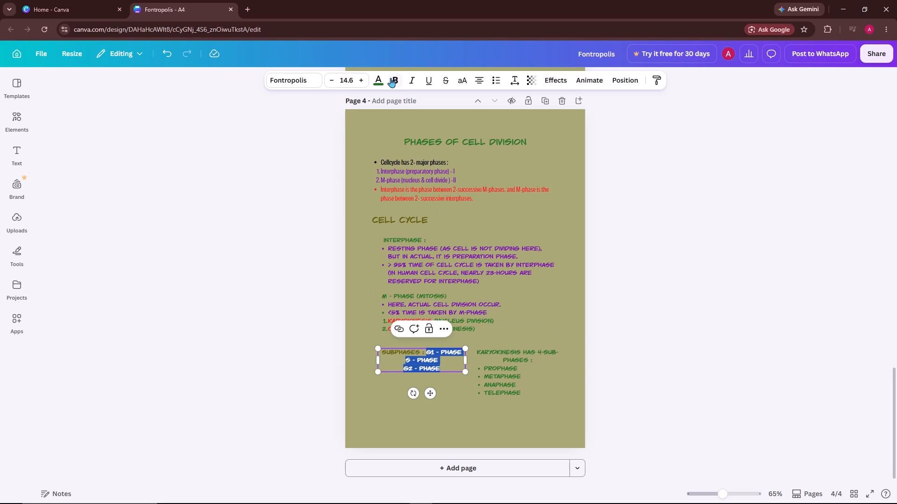
left_click(379, 80)
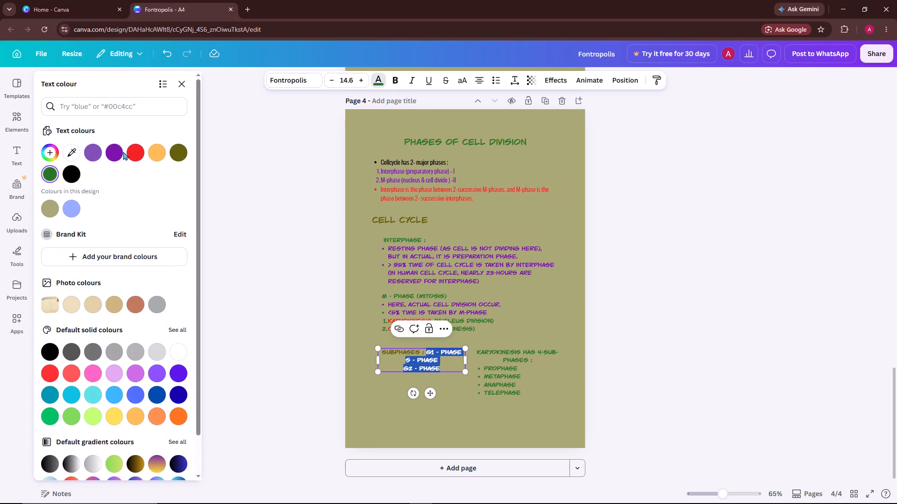
left_click(120, 152)
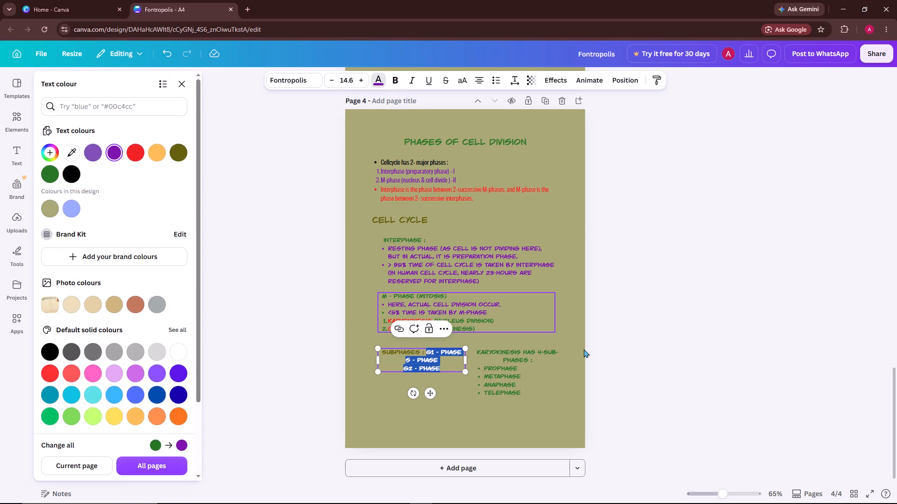
Recolour the heading "karyokinesis has 4-sub-phases :" to vivid red #f42424.
left_click(551, 363)
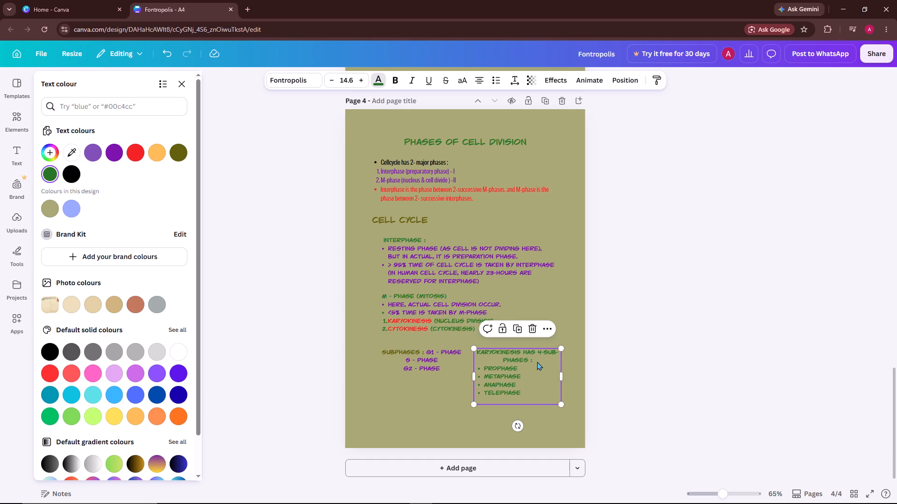
left_click(537, 362)
left_click_drag(537, 362, 479, 353)
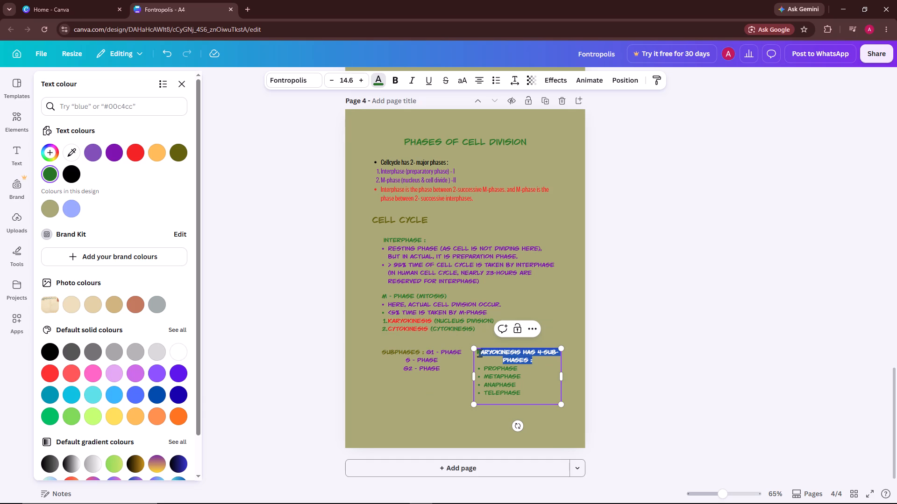
left_click_drag(479, 353, 477, 353)
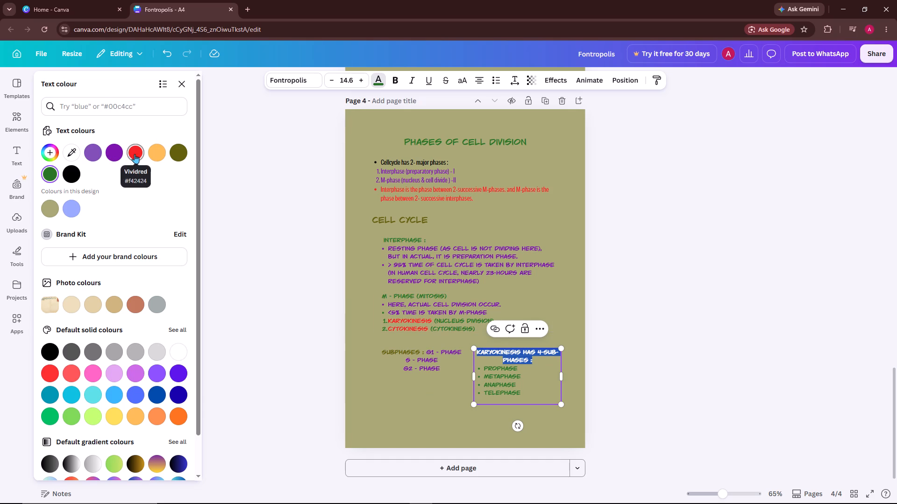
left_click(135, 154)
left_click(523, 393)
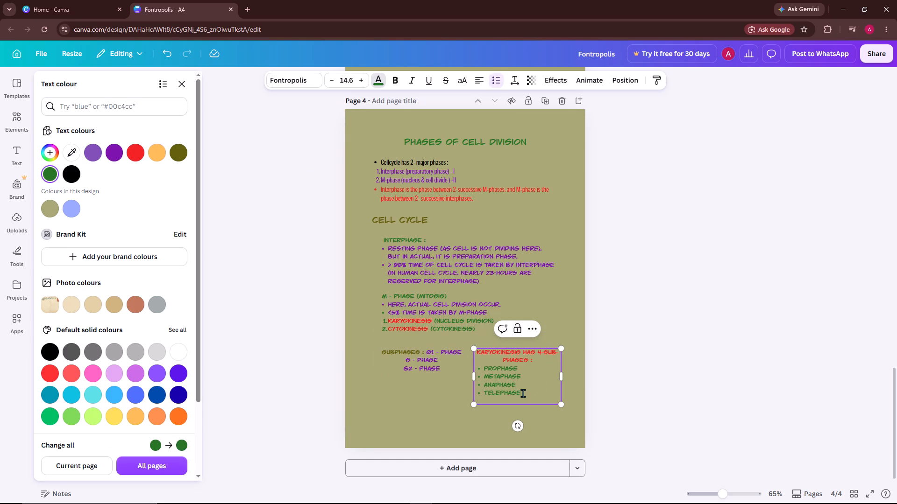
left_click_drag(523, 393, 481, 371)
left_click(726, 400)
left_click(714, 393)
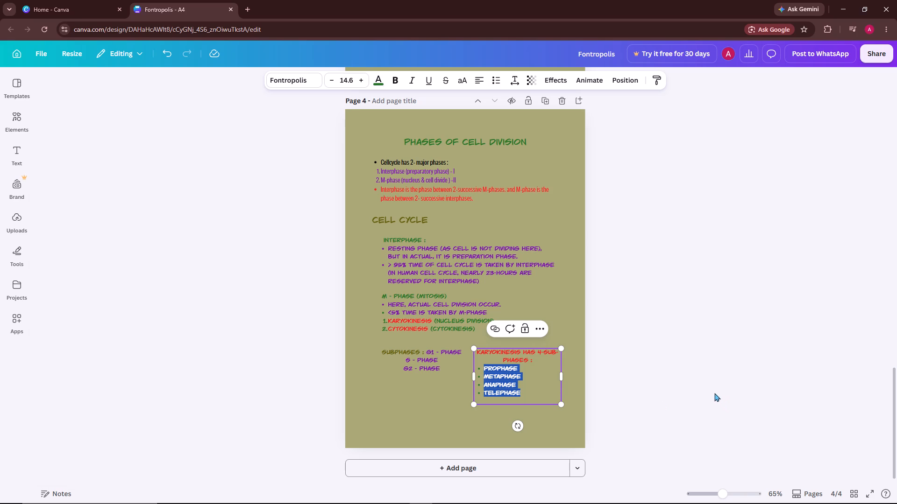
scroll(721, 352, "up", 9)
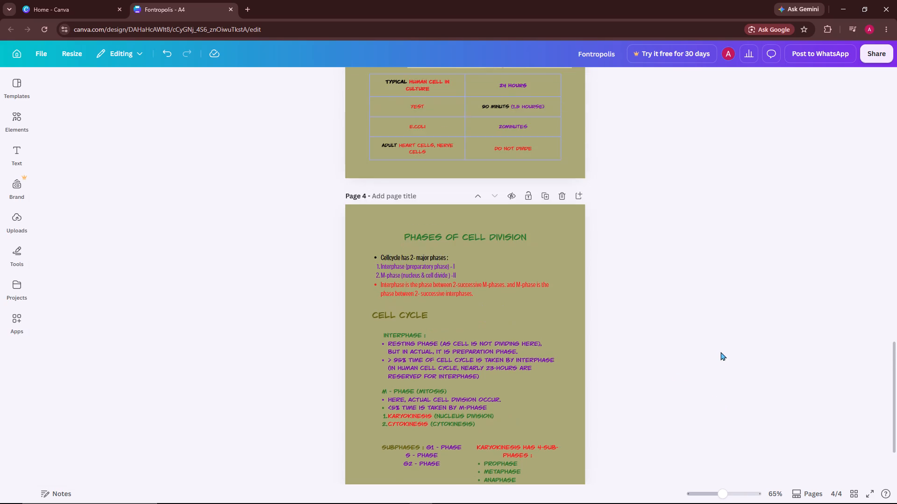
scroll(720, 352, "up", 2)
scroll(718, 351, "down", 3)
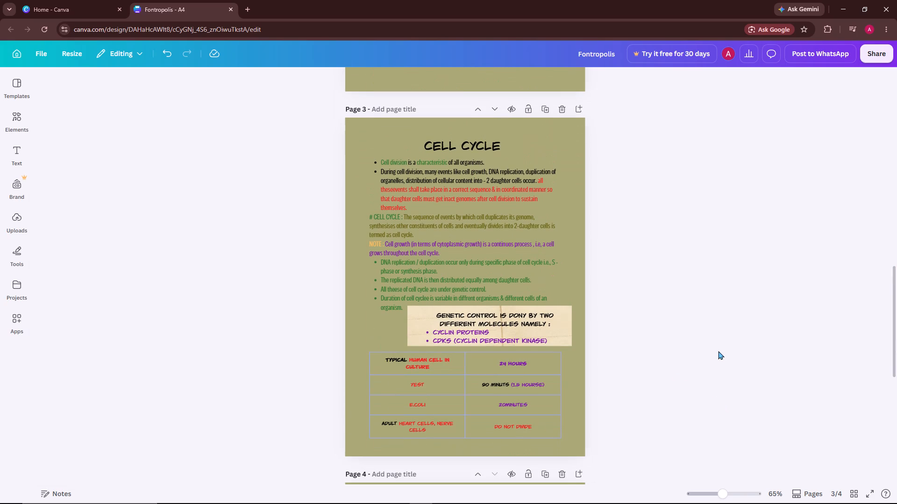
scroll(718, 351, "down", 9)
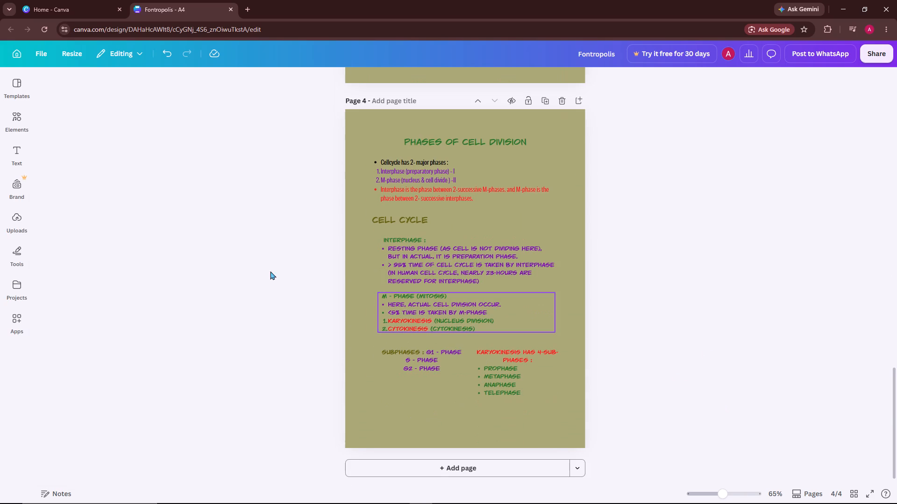
Leave the design and go to the Canva home page.
left_click(21, 55)
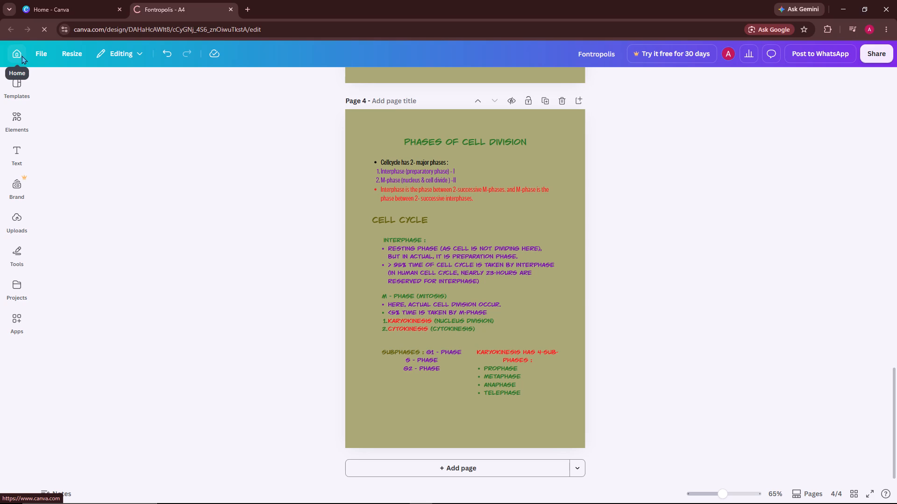